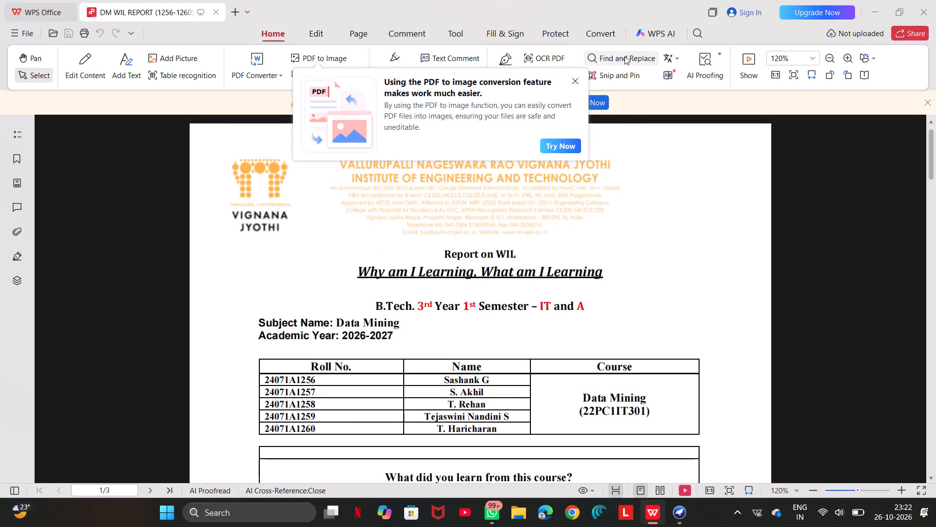
Make the PDF's text editable and change the last two digits of the first roll number in the table to 06.
left_click(577, 78)
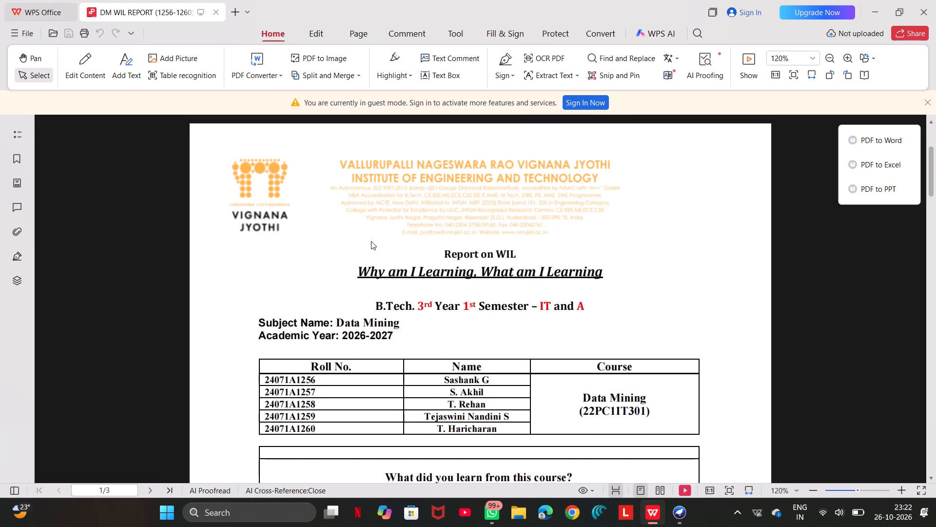
scroll(371, 241, "up", 1)
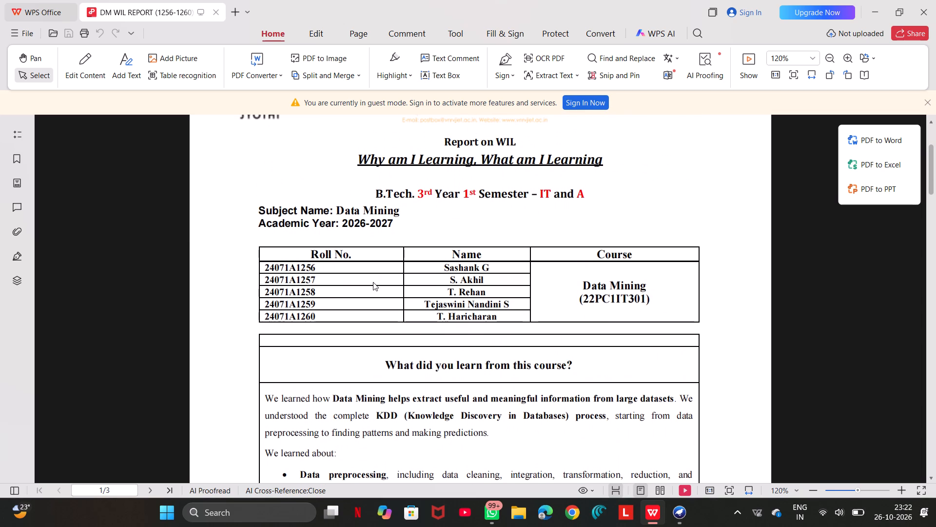
left_click(344, 266)
left_click(323, 269)
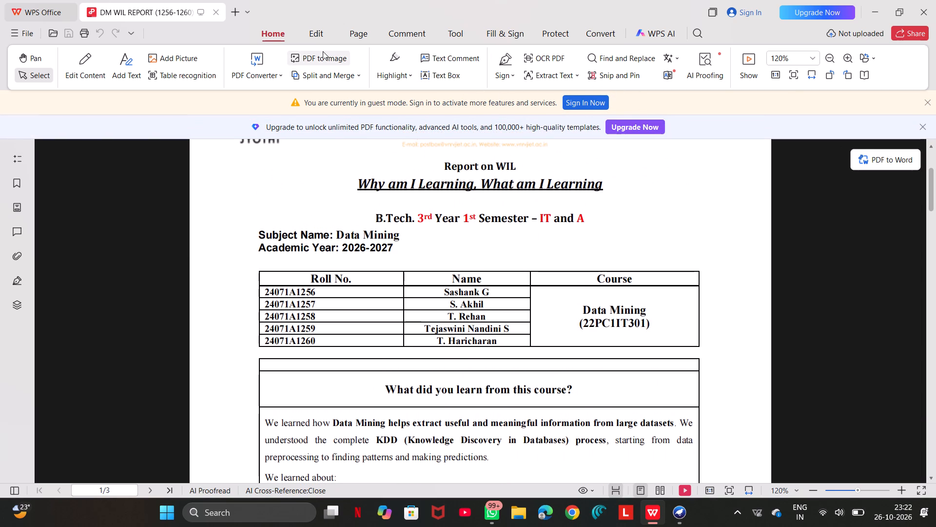
left_click(306, 28)
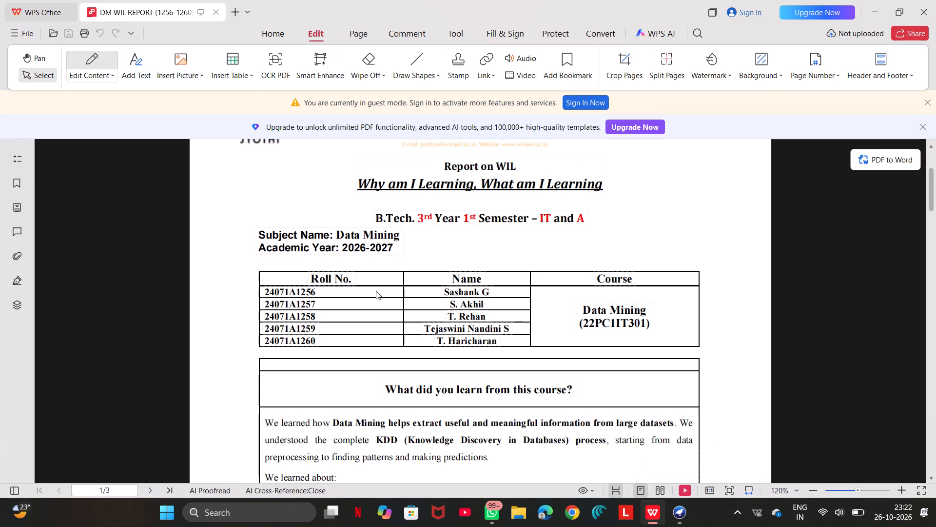
left_click(375, 291)
left_click(375, 291)
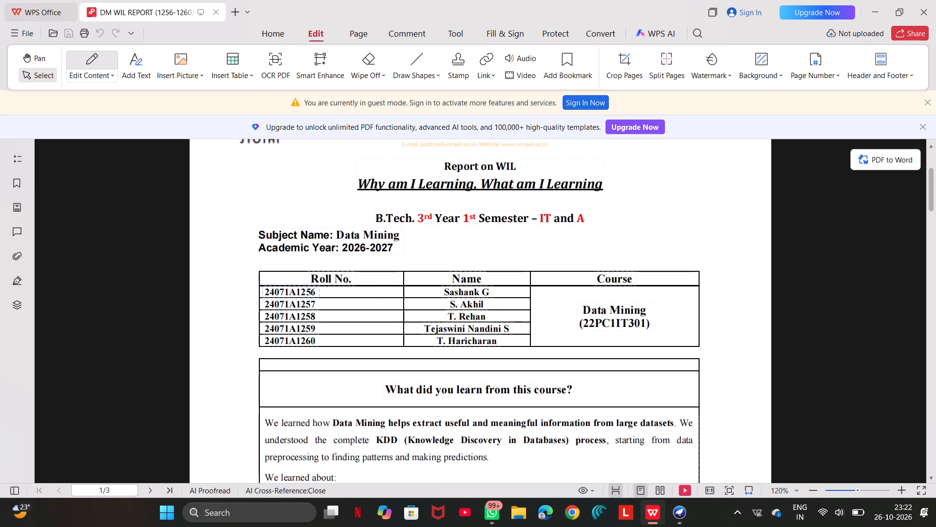
left_click(315, 293)
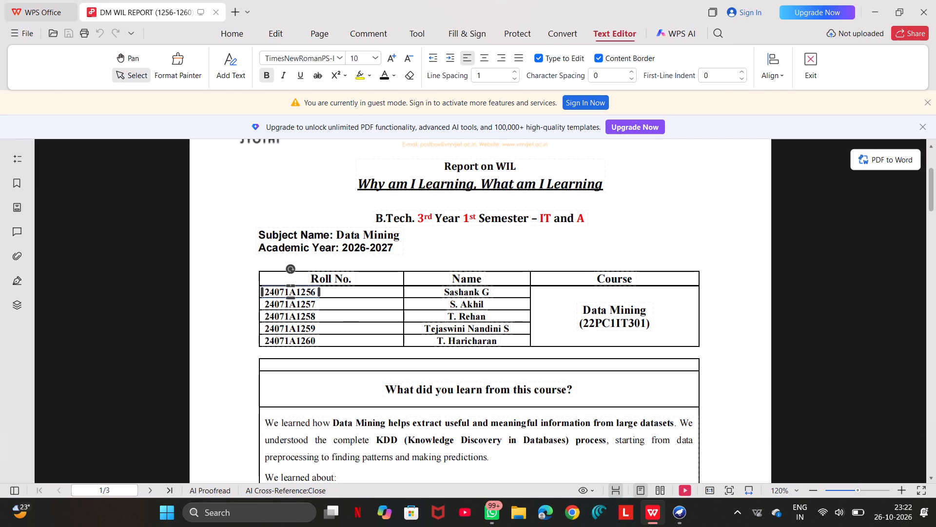
left_click(313, 294)
key("BackSpace")
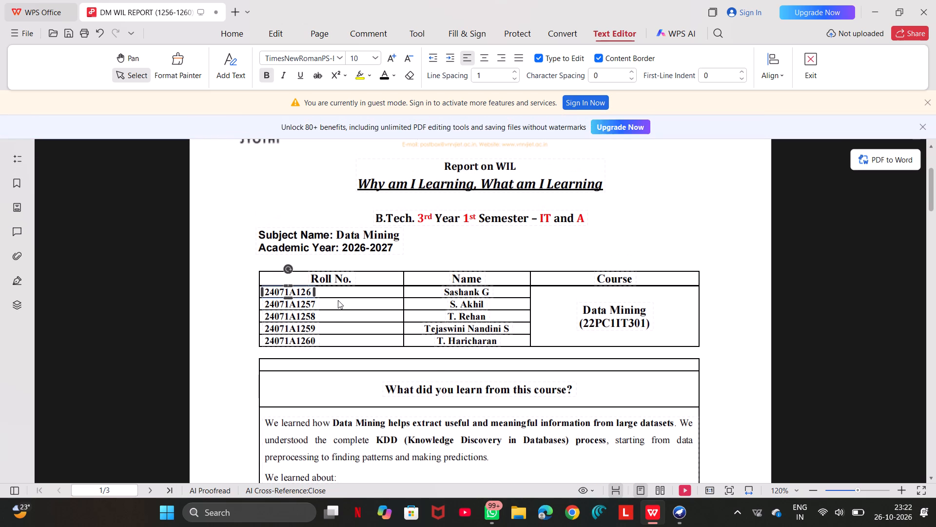
key("0")
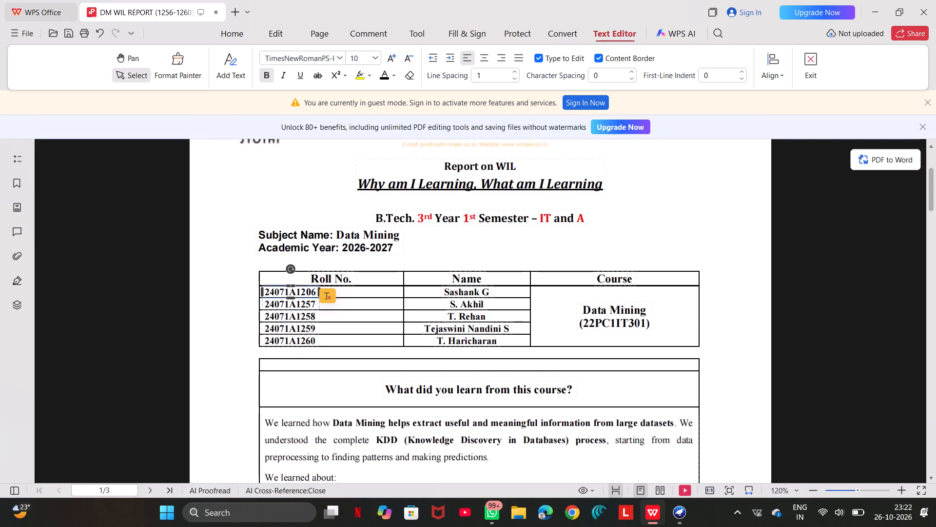
Change the last two digits of the second and third roll numbers to 07 and 08.
left_click(308, 305)
left_click(312, 305)
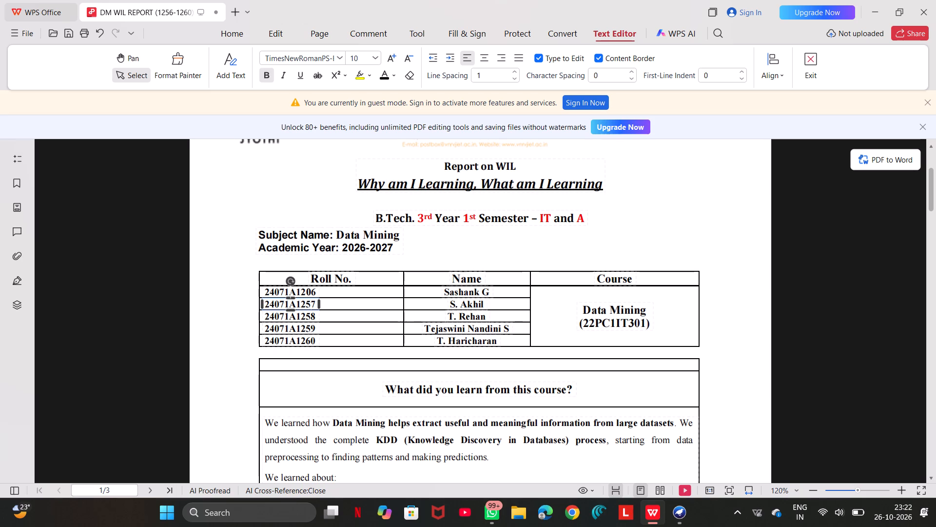
key("BackSpace")
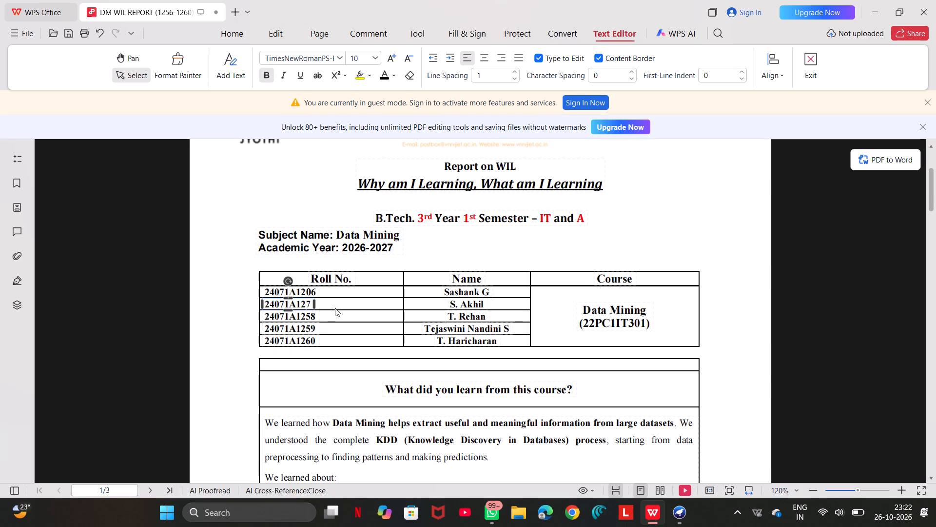
key("0")
left_click(313, 314)
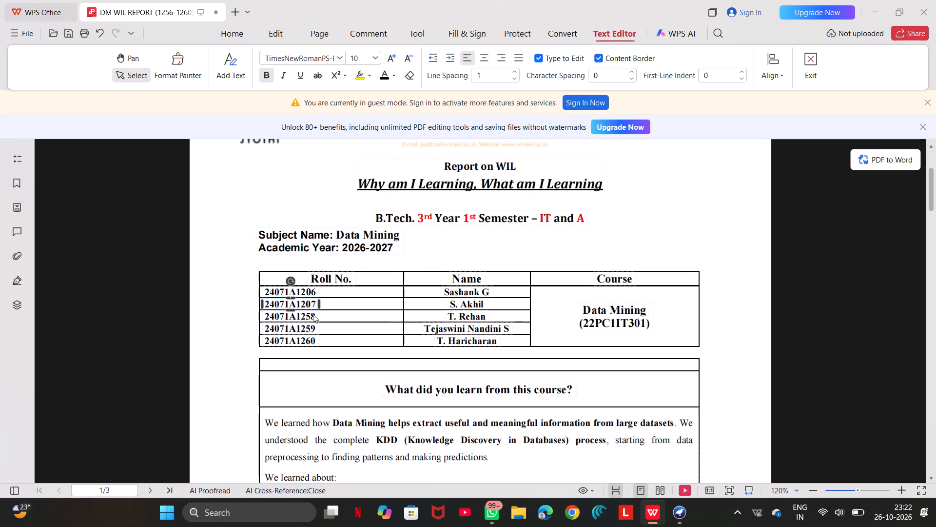
left_click(311, 314)
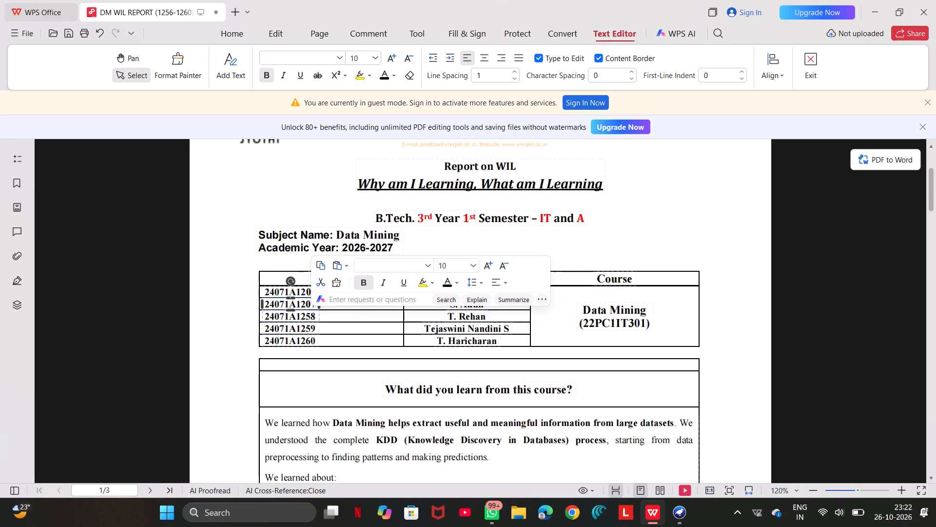
left_click(310, 316)
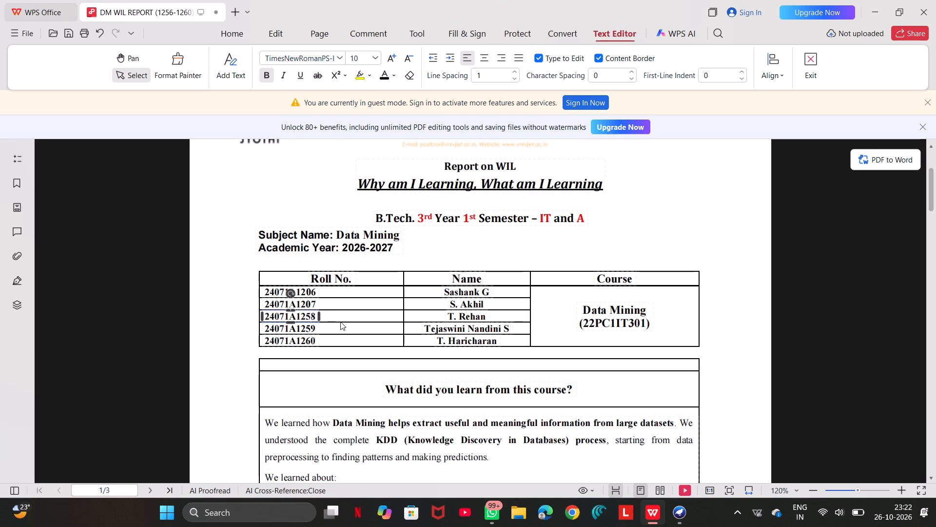
key("BackSpace")
key("0")
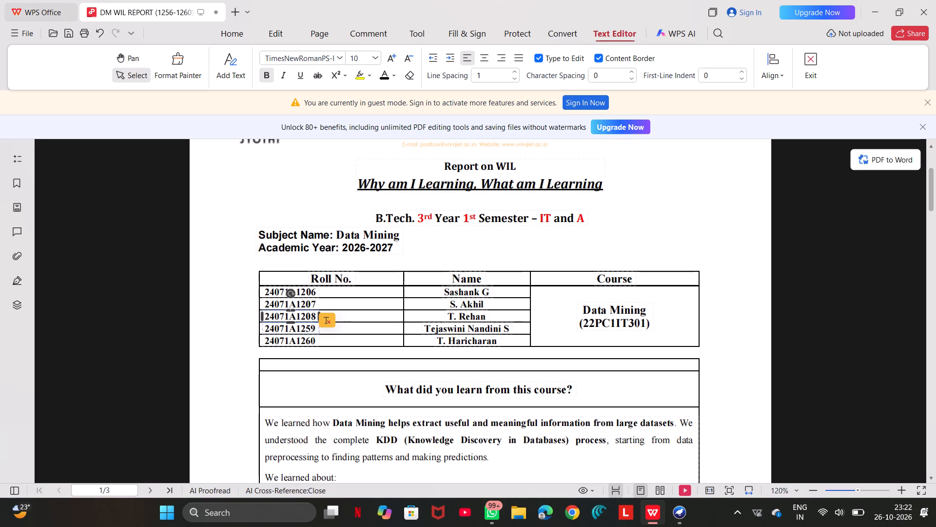
Change the last two digits of the fourth and fifth roll numbers to 09 and 10.
left_click(308, 333)
left_click(311, 329)
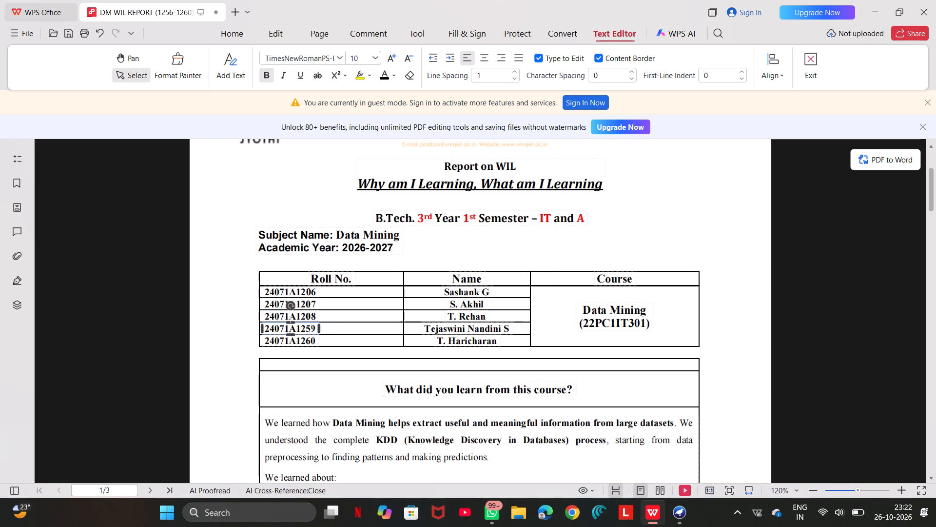
key("BackSpace")
key("0")
left_click(311, 343)
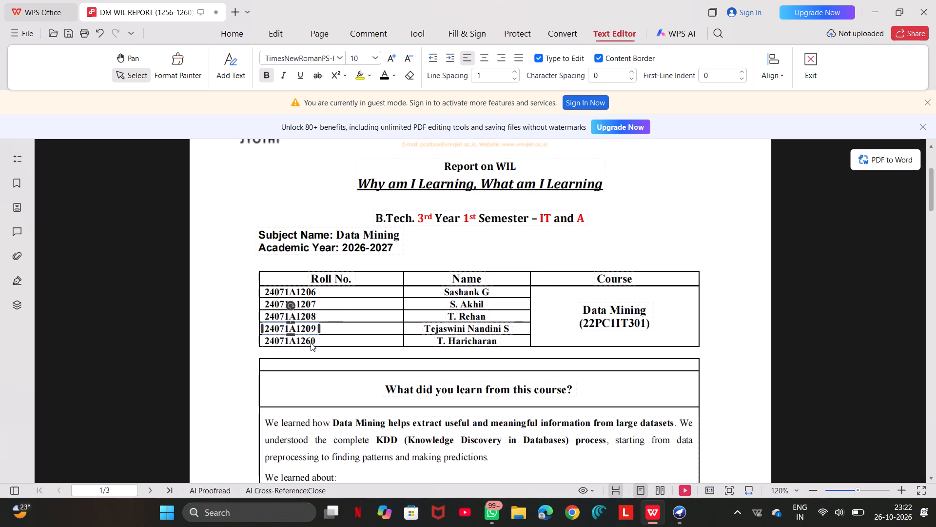
left_click(310, 343)
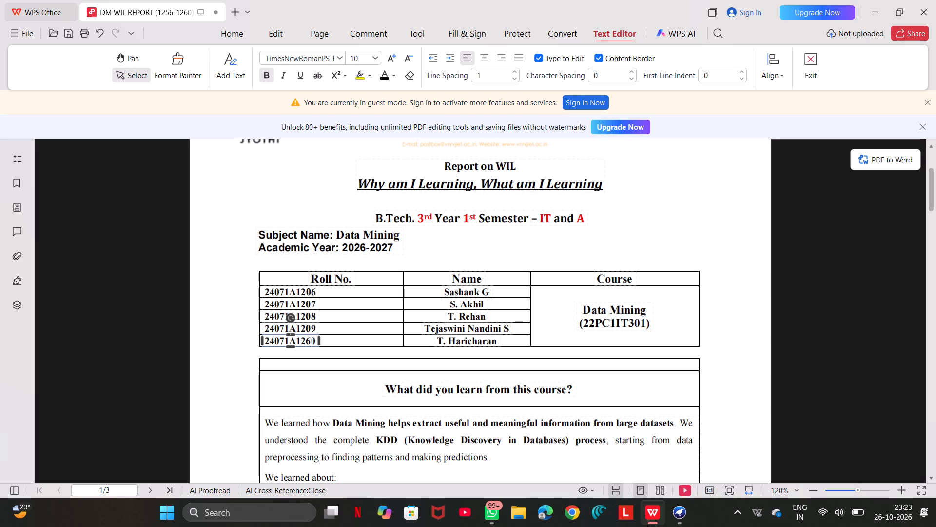
key("BackSpace")
key("1")
Replace the student name in the first row of the Name column with the new student's name.
left_click(461, 291)
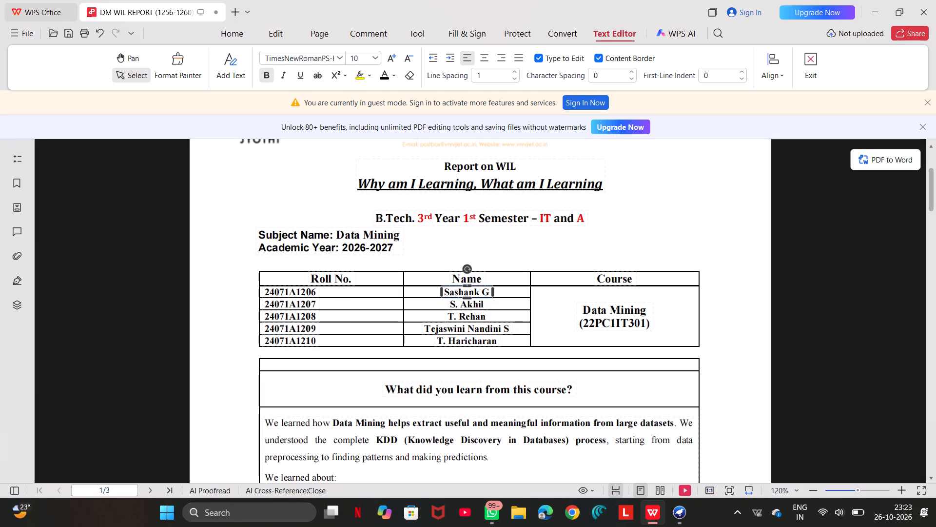
left_click(488, 293)
key("BackSpace")
key("BackSpace")
key("BackSpace")
key("BackSpace")
key("BackSpace")
key("BackSpace")
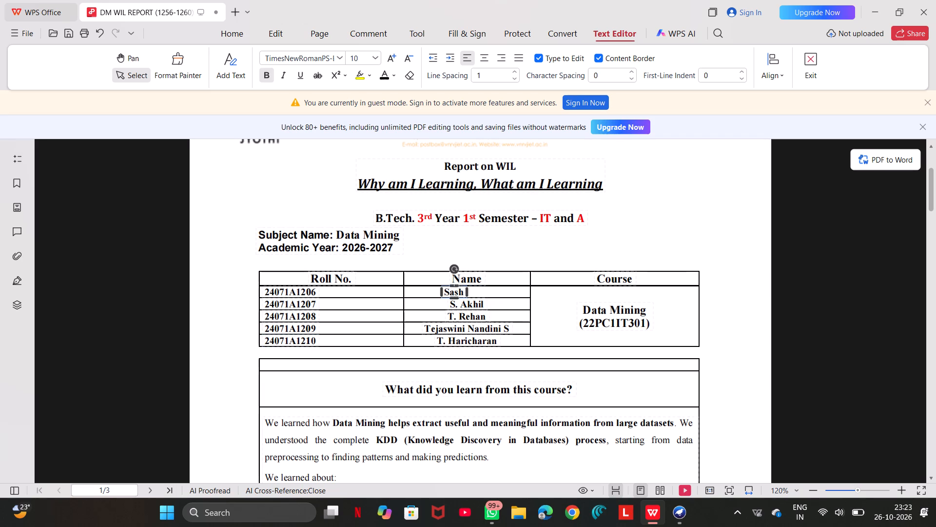
key("BackSpace")
key("BackSpace")
key("BackSpace")
key("BackSpace")
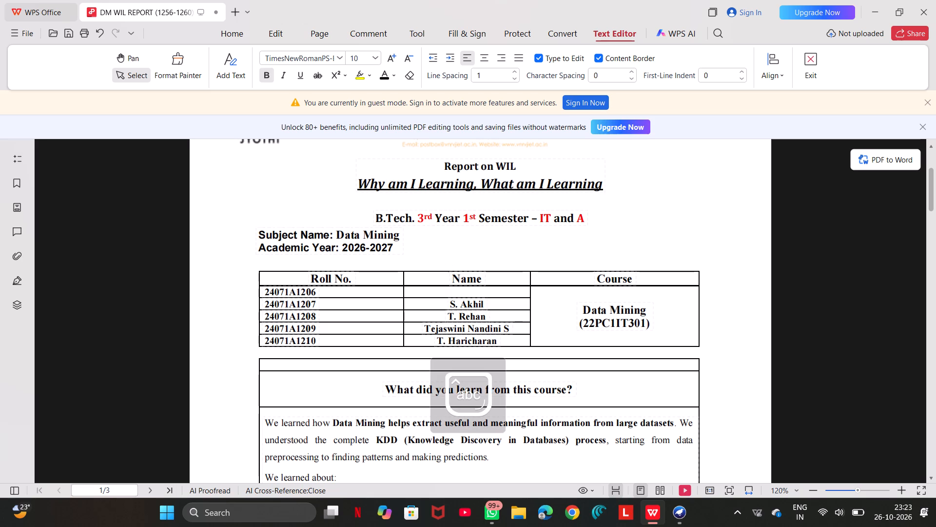
type(".sathwik")
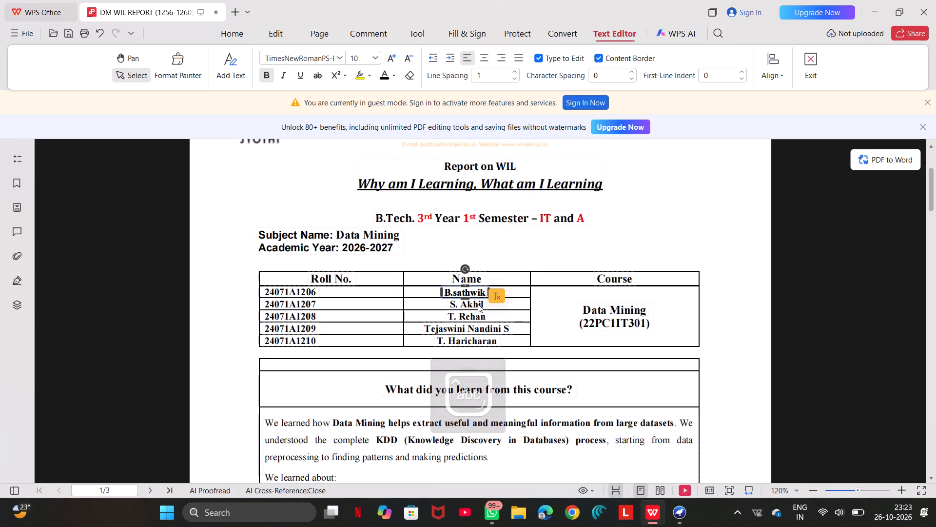
Replace the student name in the second row of the Name column with the new student's name.
left_click(478, 304)
left_click(478, 304)
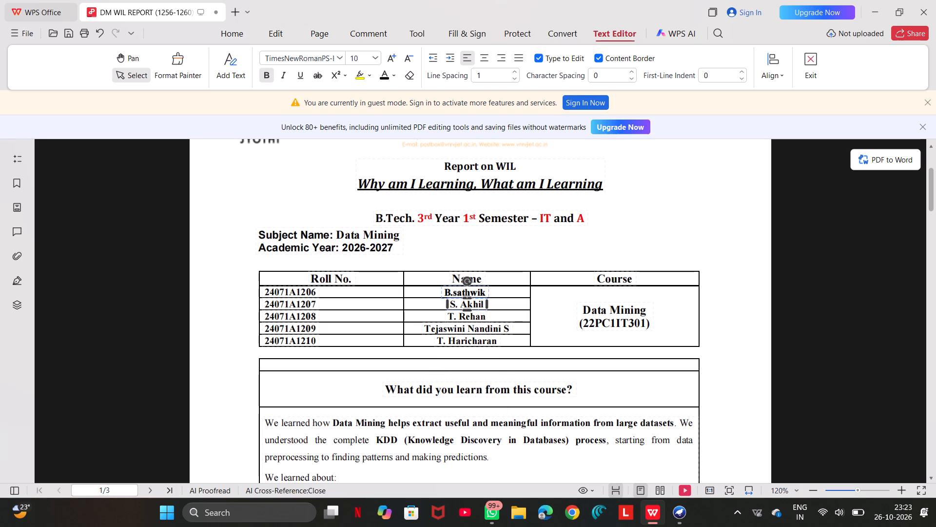
left_click(481, 304)
key("BackSpace")
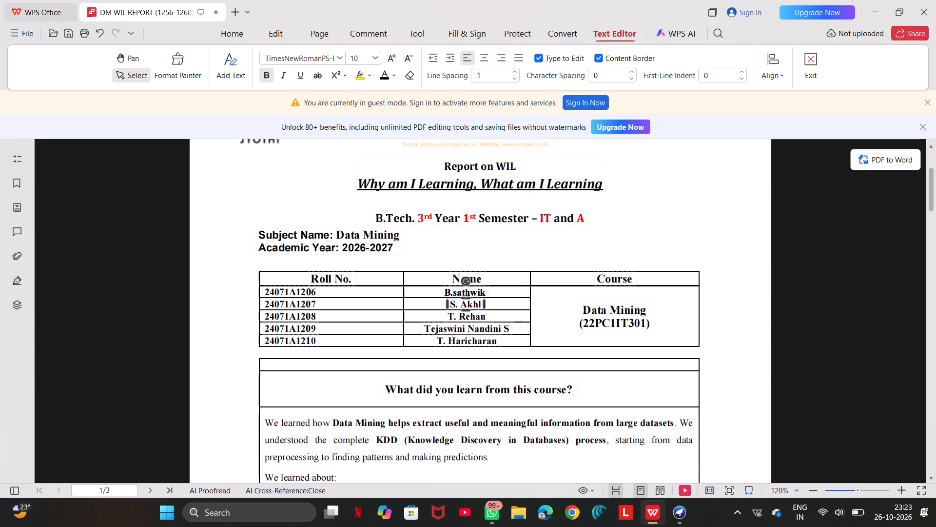
key("BackSpace")
key("BackSpace")
key("BackSpace")
key("BackSpace")
key("BackSpace")
key("BackSpace")
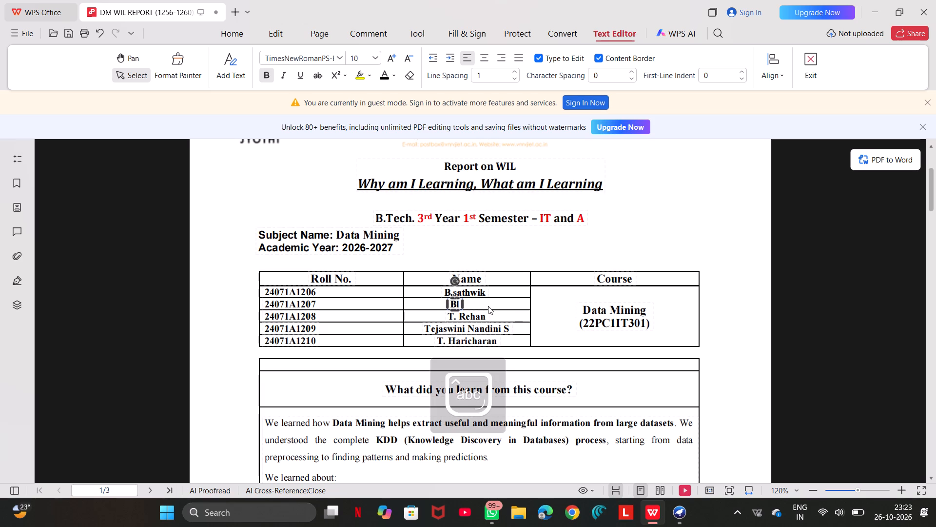
type(".poojitha")
Replace the student name in the third row of the Name column with the new student's name.
left_click(469, 318)
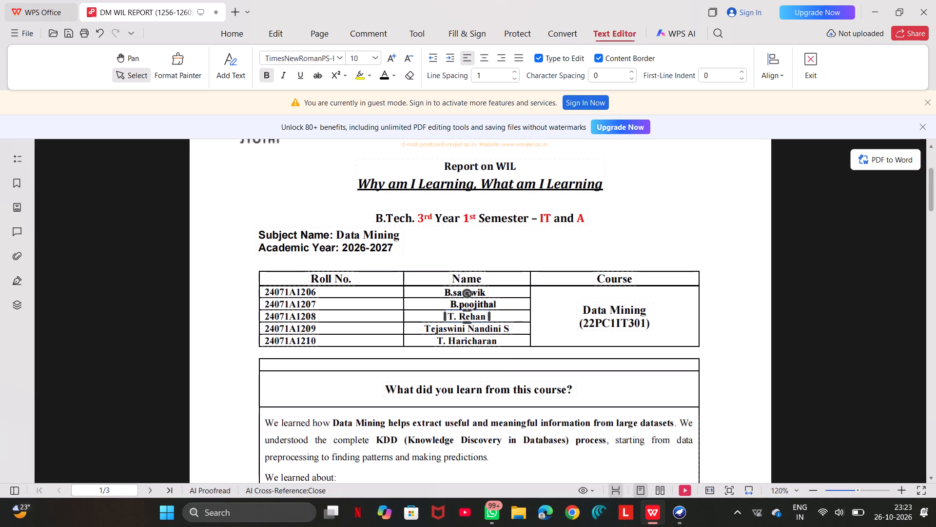
left_click(485, 319)
key("BackSpace")
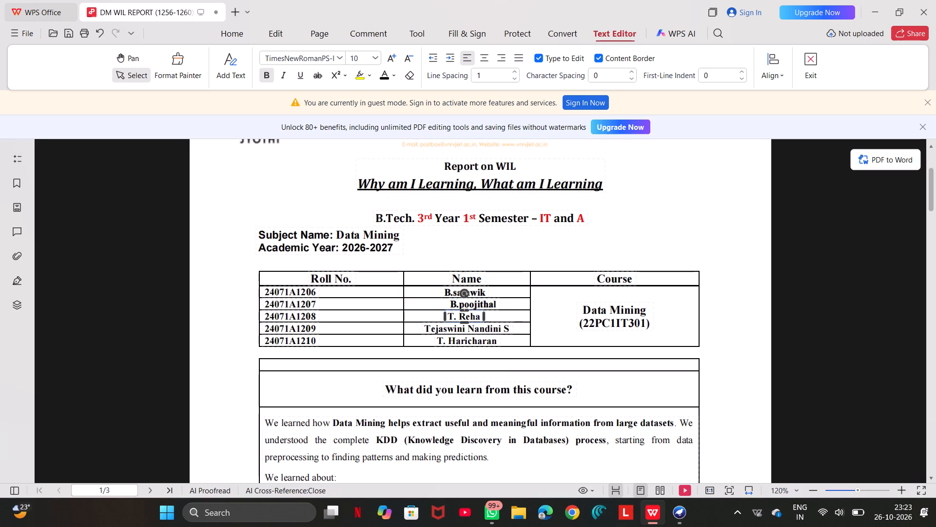
key("BackSpace")
key("BackSpace")
key("BackSpace")
key("BackSpace")
key("BackSpace")
key("BackSpace")
key("BackSpace")
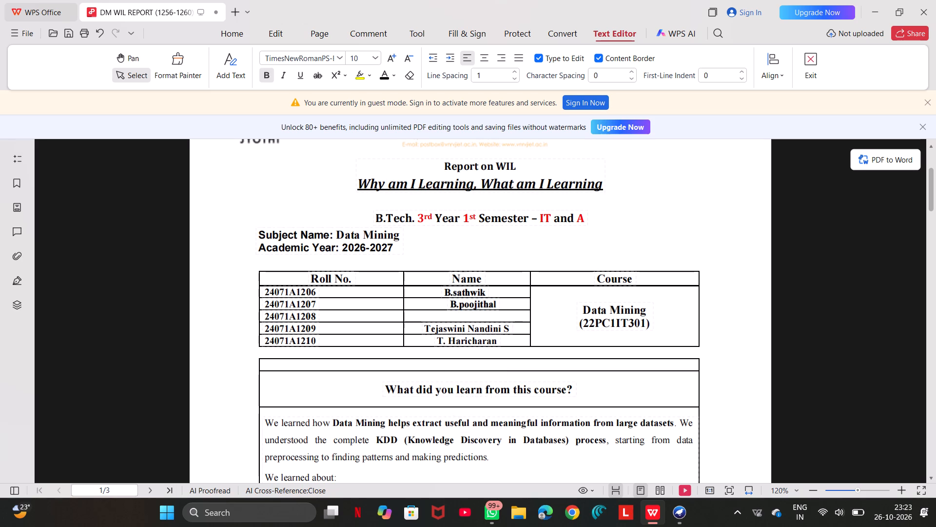
key("period")
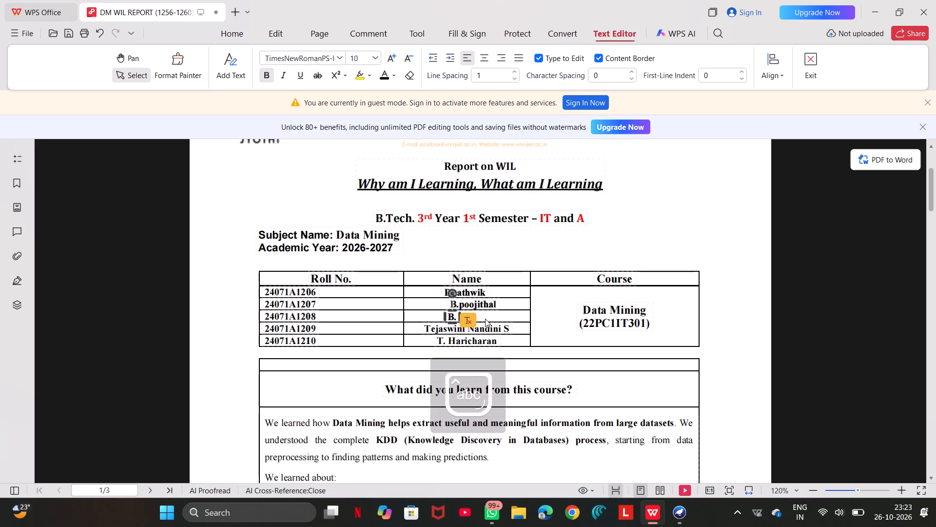
type("abhiram")
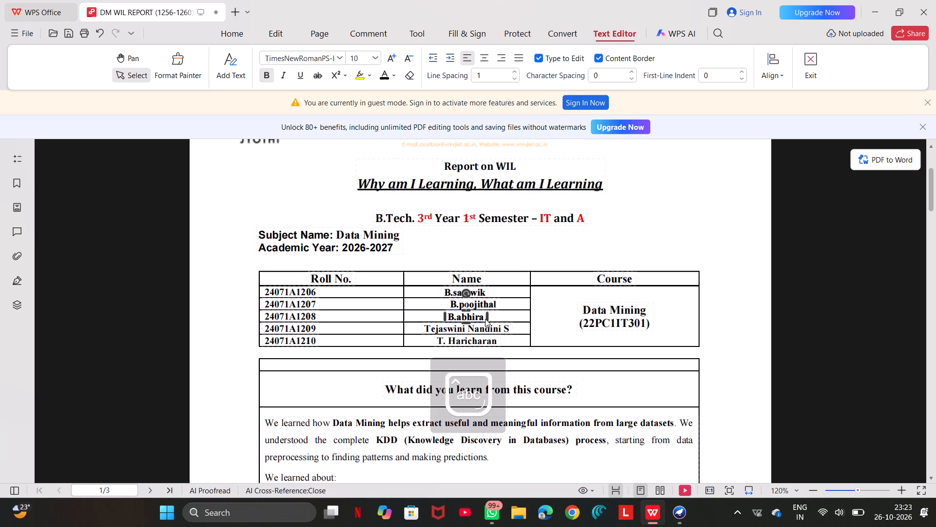
Replace the student name in the fourth row of the Name column with the new student's name.
left_click(455, 330)
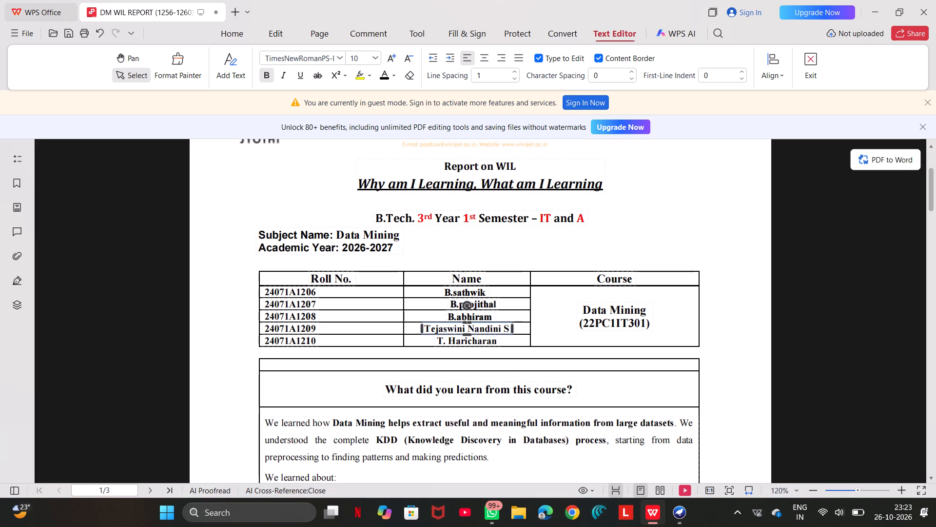
left_click(508, 329)
key("BackSpace")
key("BackSpace")
key("BackSpace")
key("BackSpace")
key("BackSpace")
key("BackSpace")
key("BackSpace")
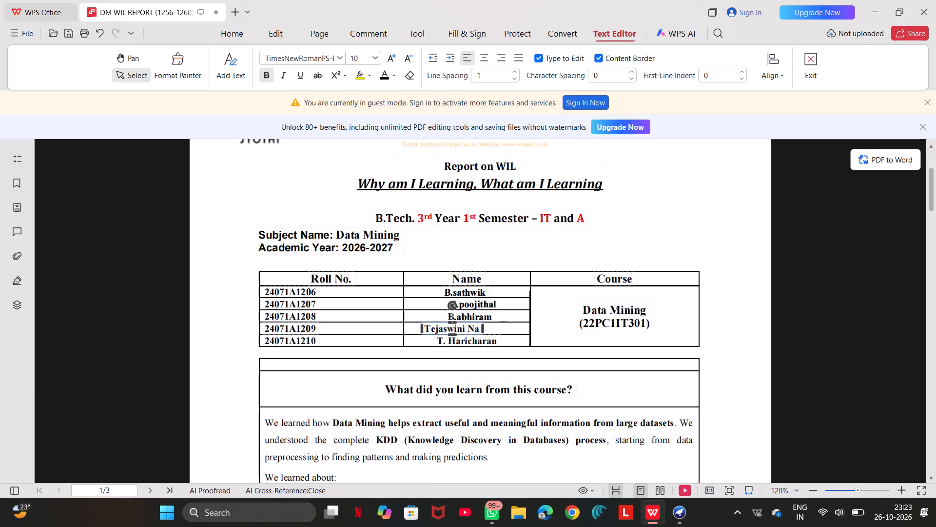
key("BackSpace")
key("BackSpace")
key("BackSpace")
key("BackSpace")
key("BackSpace")
key("BackSpace")
key("BackSpace")
key("BackSpace")
key("BackSpace")
key("BackSpace")
key("BackSpace")
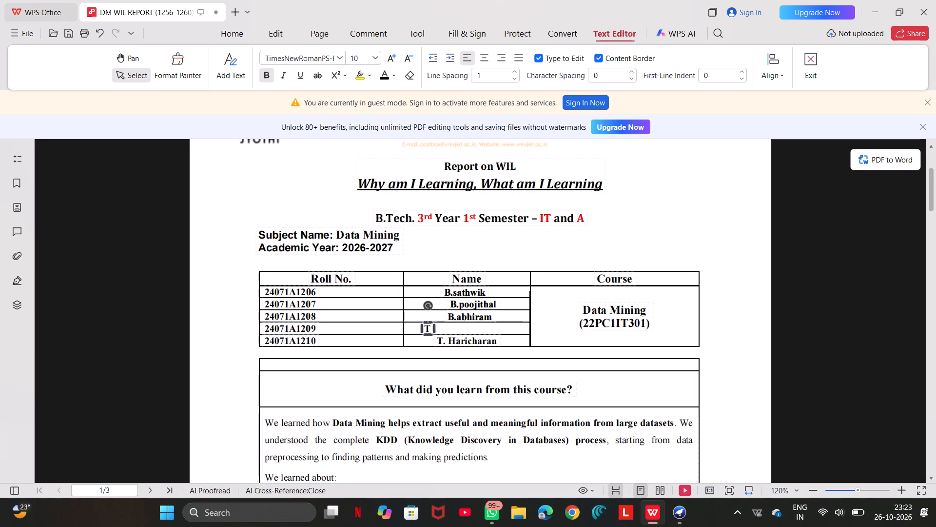
key("BackSpace")
key("b")
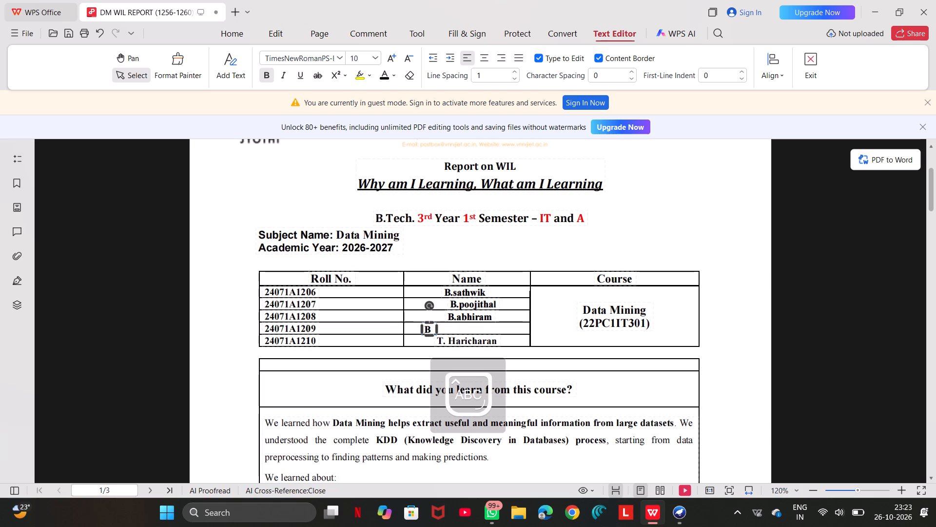
key("BackSpace")
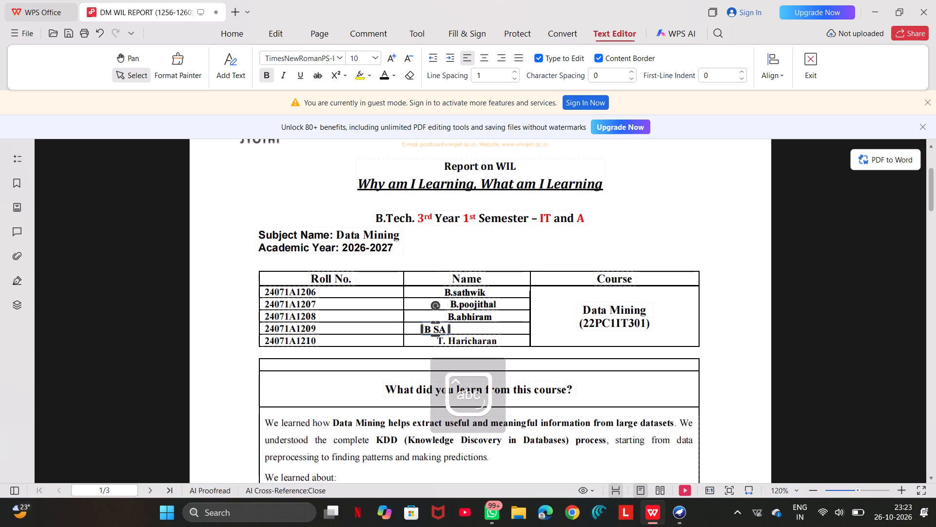
key("BackSpace")
key("BackSpace")
type("sanjama")
key("BackSpace")
key("BackSpace")
type("na")
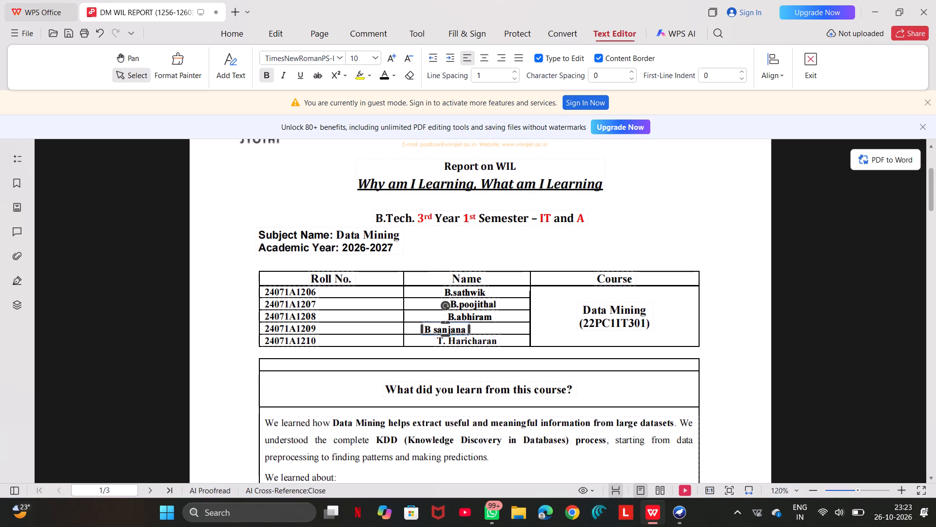
Move the fourth student's name so it sits centred in the Name column, in line with the names above.
left_click(492, 341)
left_click_drag(469, 330, 485, 330)
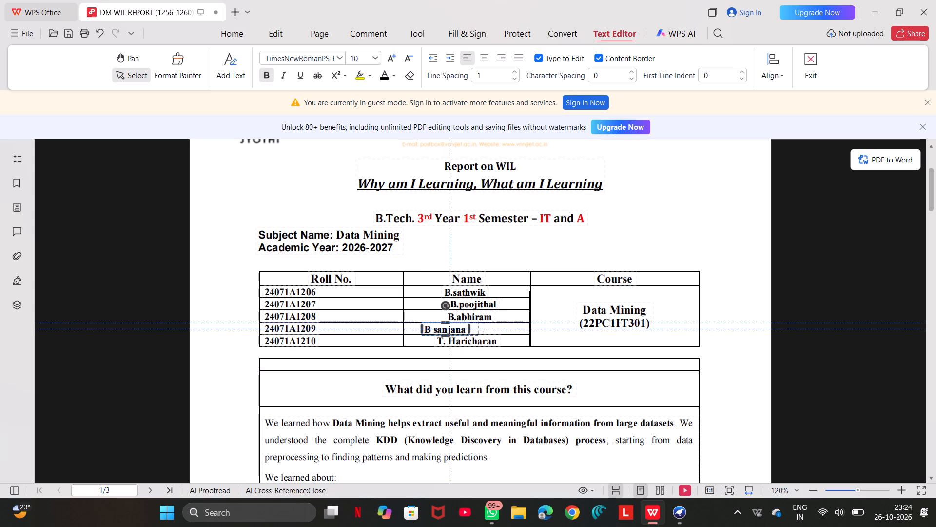
left_click_drag(485, 330, 489, 330)
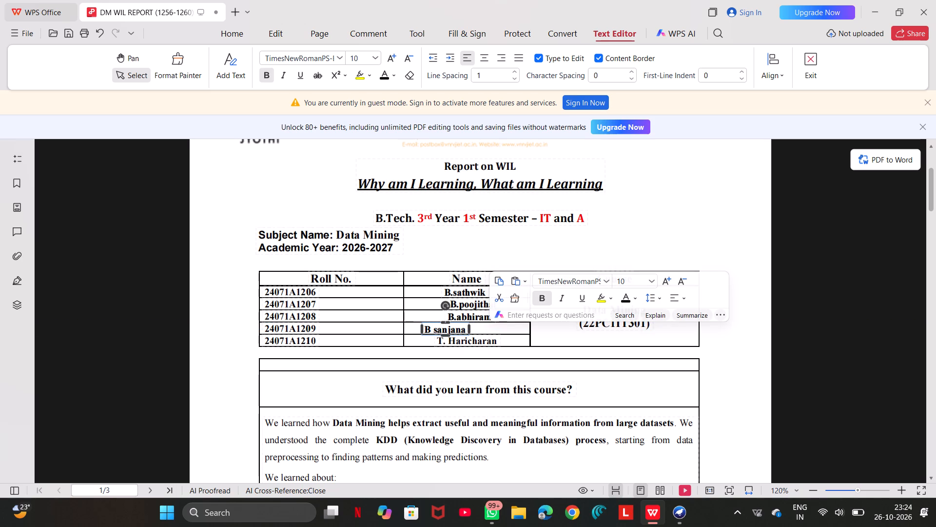
left_click_drag(437, 324, 461, 324)
Replace the student name in the fifth row of the Name column with the new student's name.
left_click(444, 337)
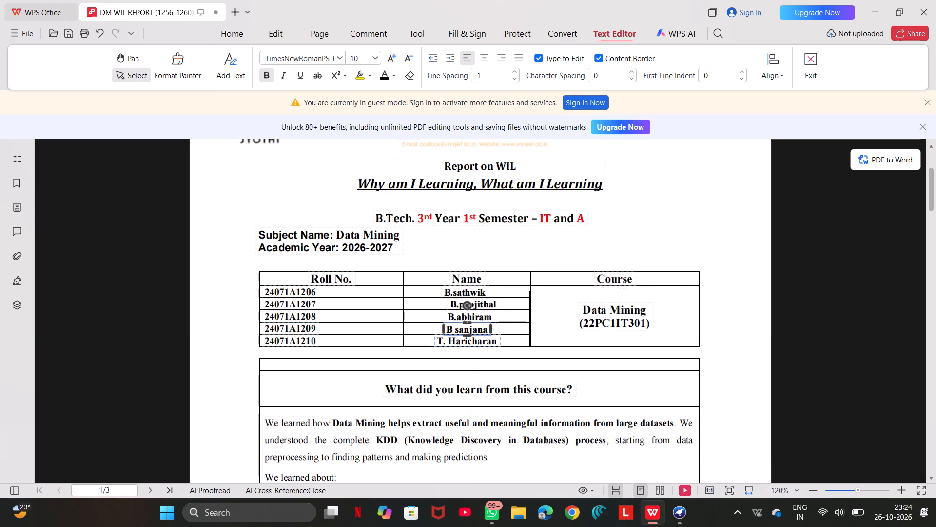
left_click(448, 344)
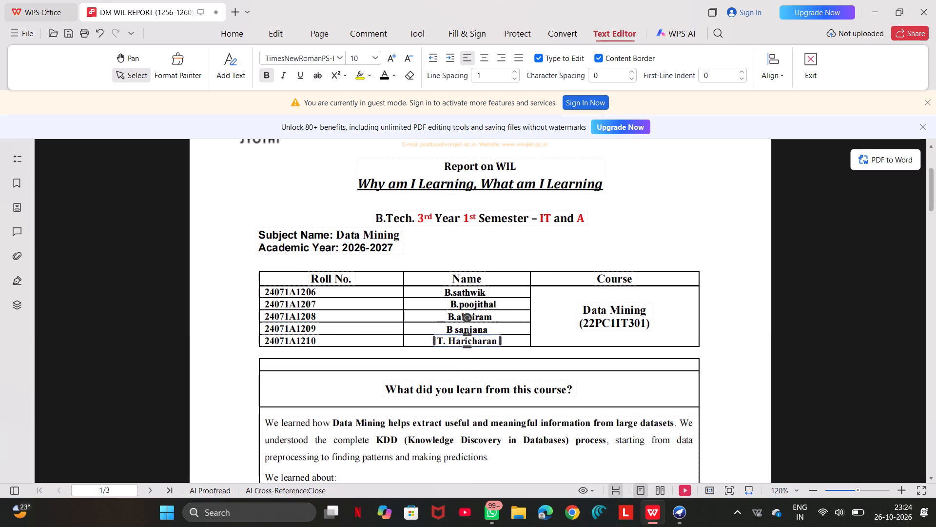
left_click(494, 343)
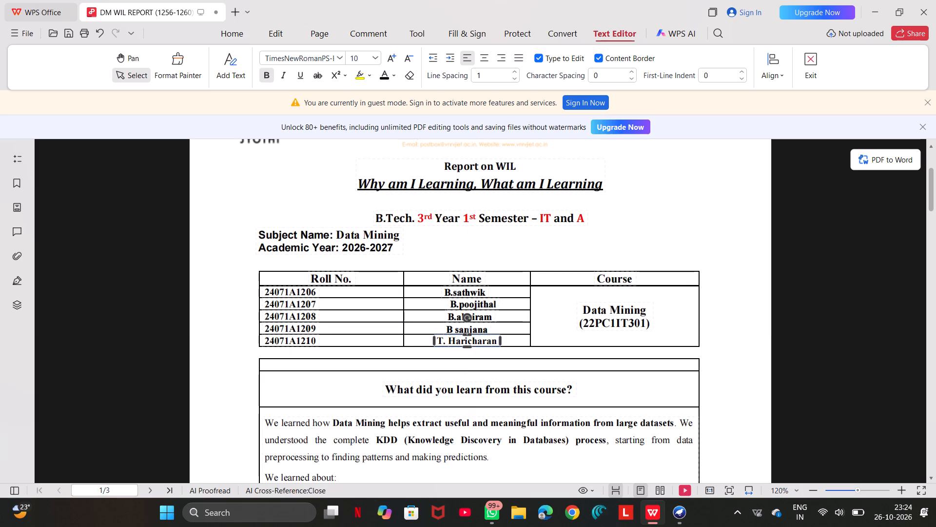
left_click(496, 342)
key("BackSpace")
key("BackSpace")
key("BackSpace")
key("BackSpace")
key("BackSpace")
key("BackSpace")
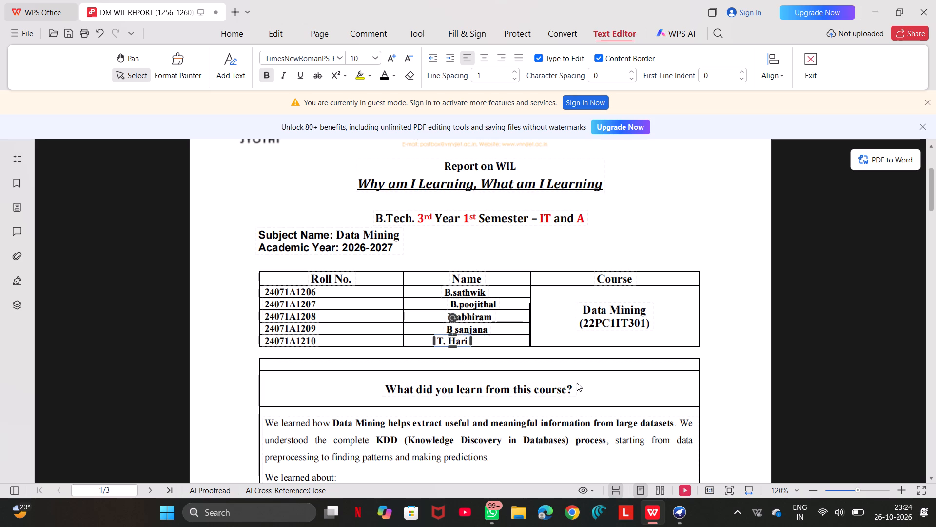
key("BackSpace")
key("BackSpace")
key("BackSpace")
key("BackSpace")
key("BackSpace")
key("BackSpace")
key("BackSpace")
key("BackSpace")
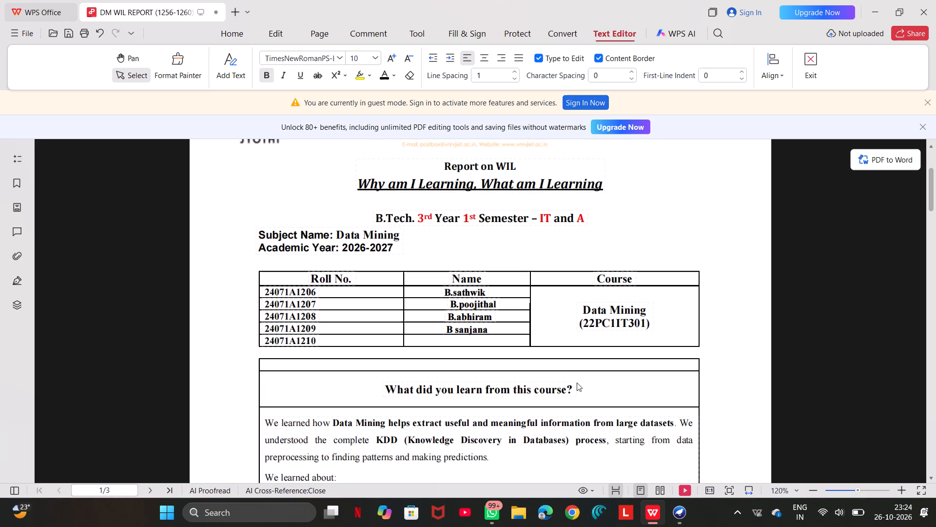
type(".joshik")
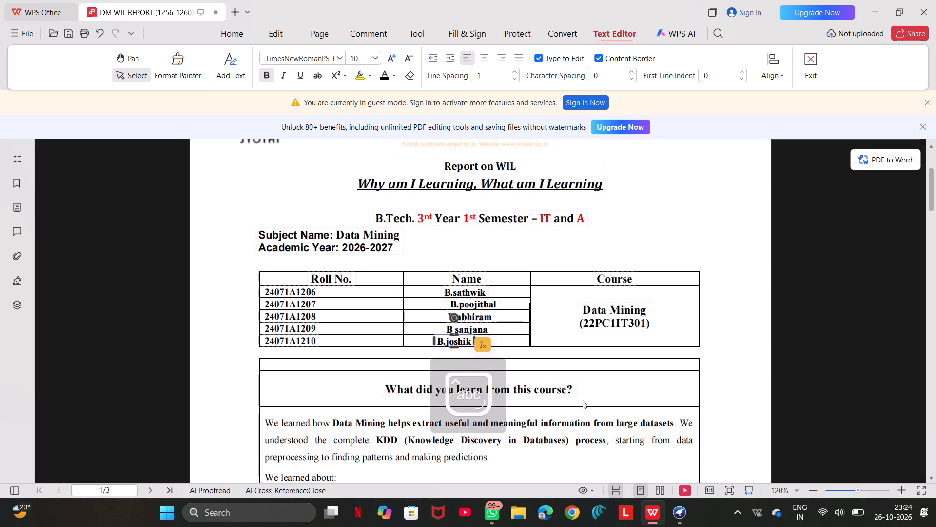
Fit the fifth student's name on one line and centre it in the Name column under the other names.
left_click(435, 340)
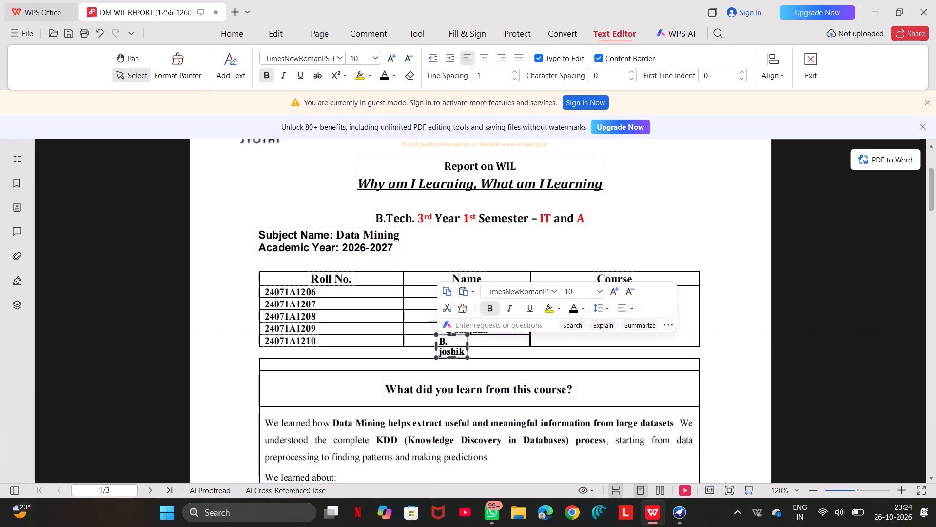
left_click_drag(468, 359, 492, 345)
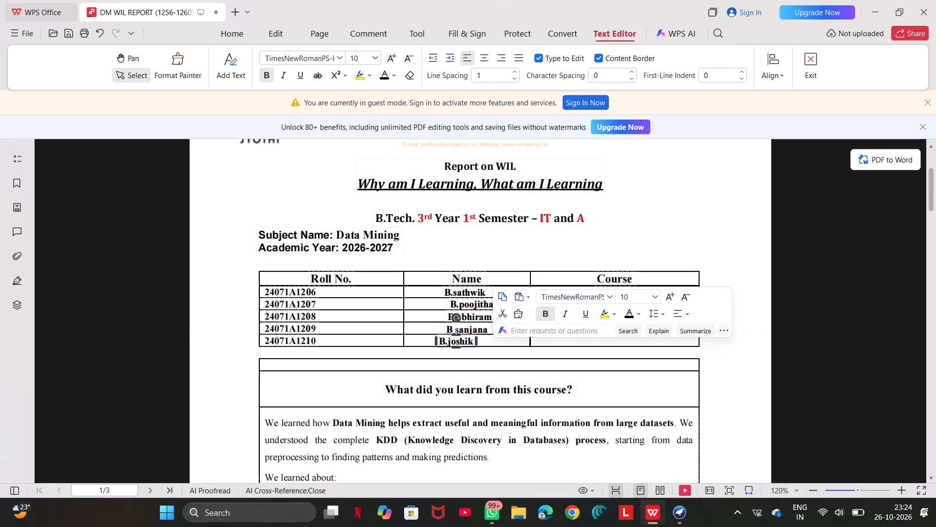
left_click_drag(448, 346, 467, 344)
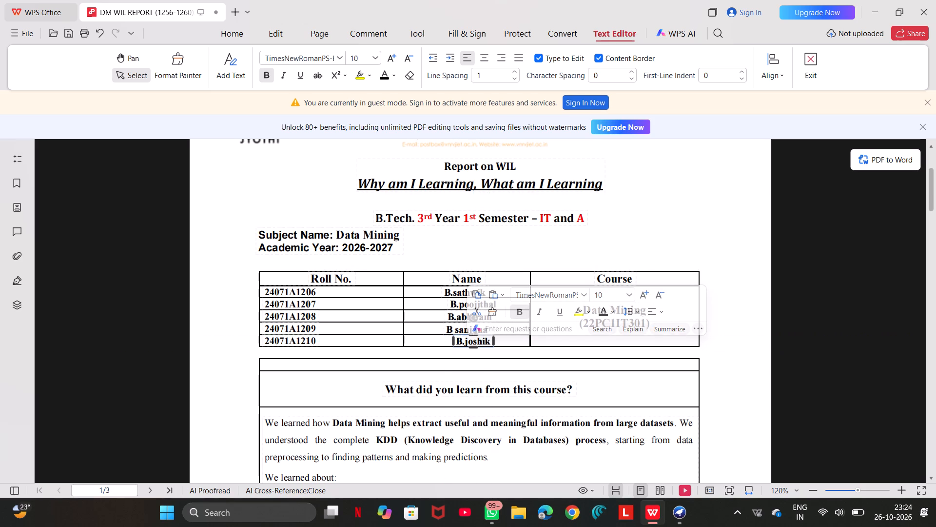
left_click_drag(466, 345, 460, 345)
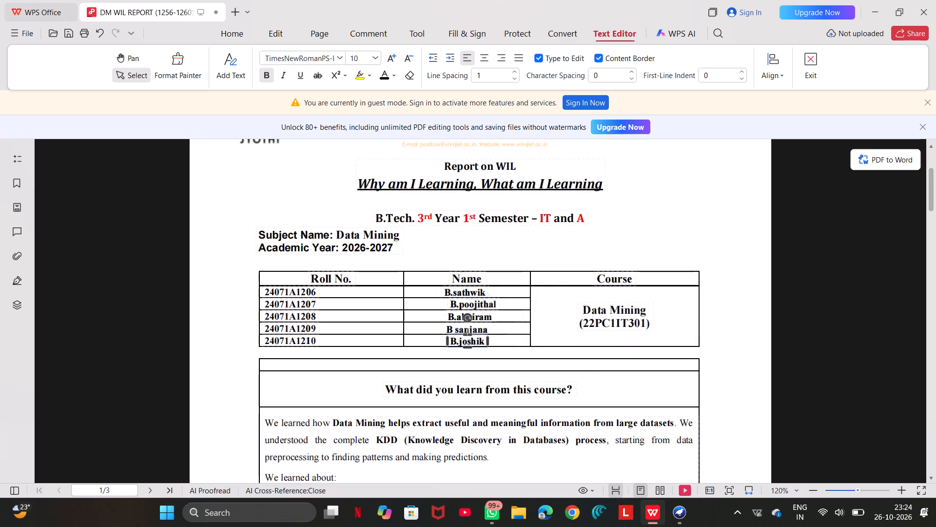
left_click(624, 237)
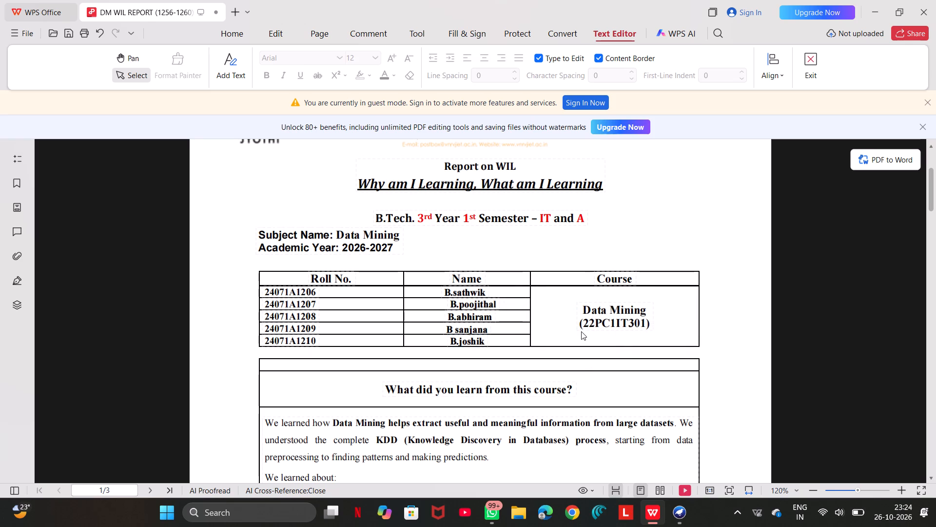
Correct the spelling of the second student's name in the Name column so it has no extra final letter.
left_click(495, 306)
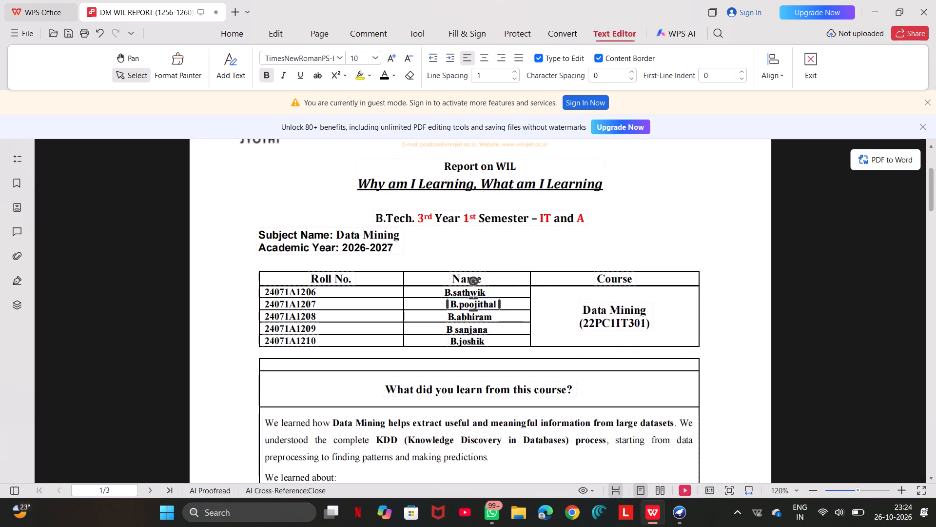
key("BackSpace")
left_click(482, 303)
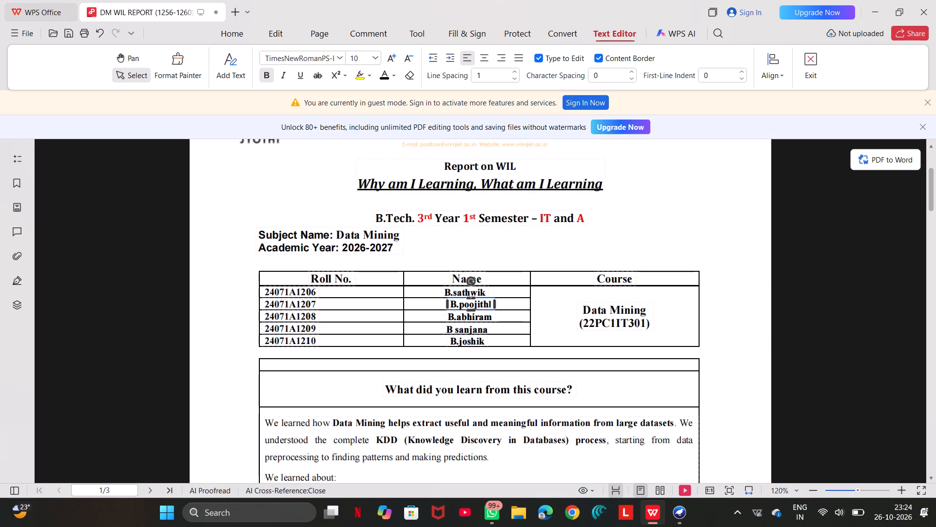
left_click(493, 304)
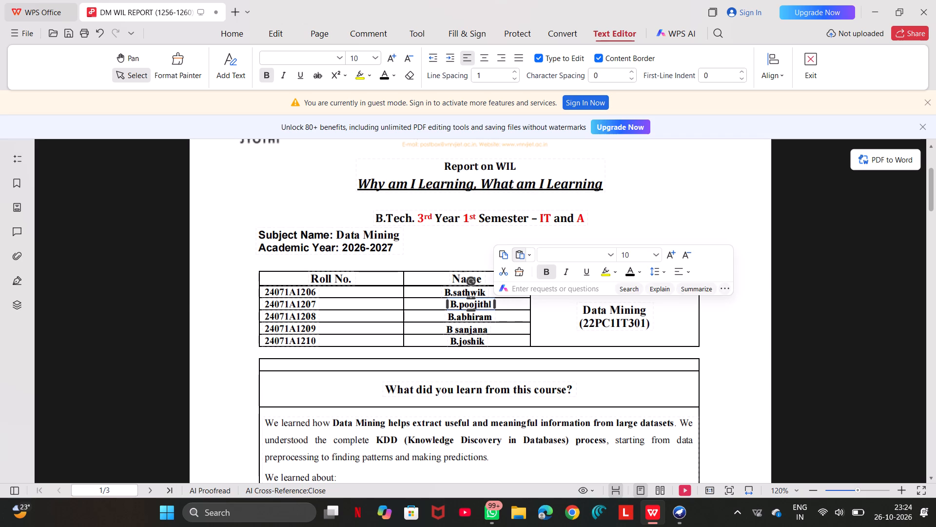
left_click_drag(495, 304, 505, 304)
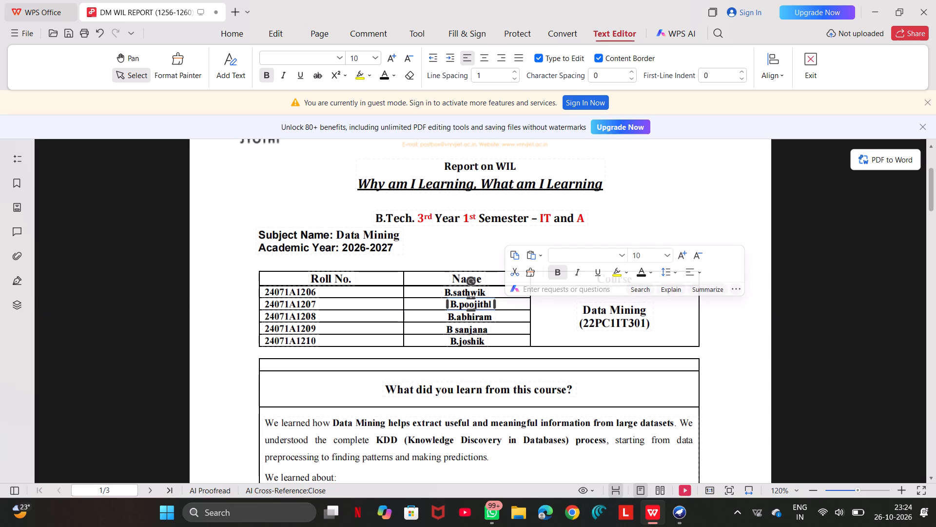
left_click(484, 305)
key("Right")
key("Right")
key("Right")
key("Right")
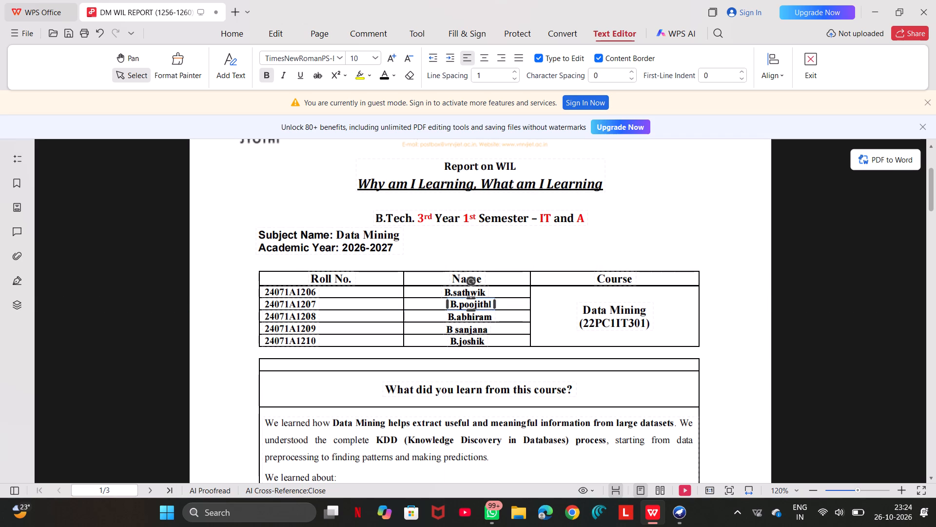
key("BackSpace")
key("BackSpace")
key("BackSpace")
key("BackSpace")
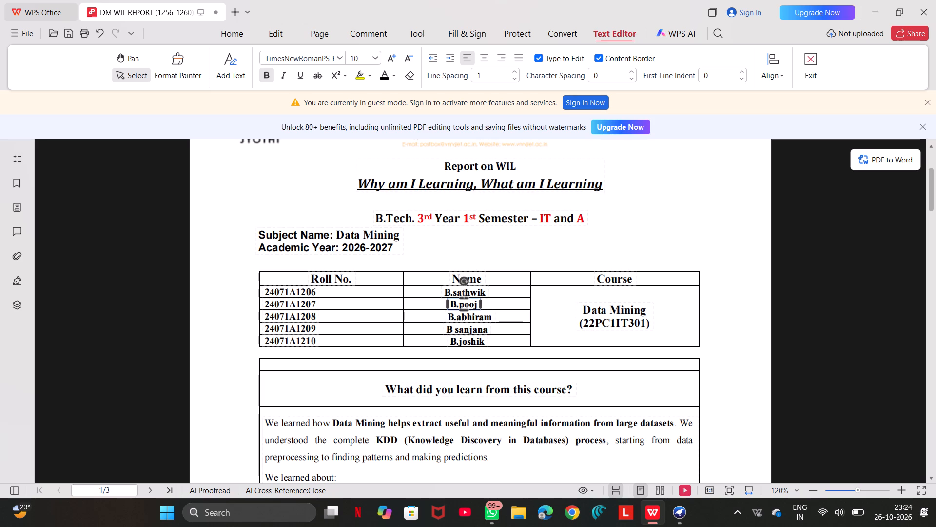
type("itha")
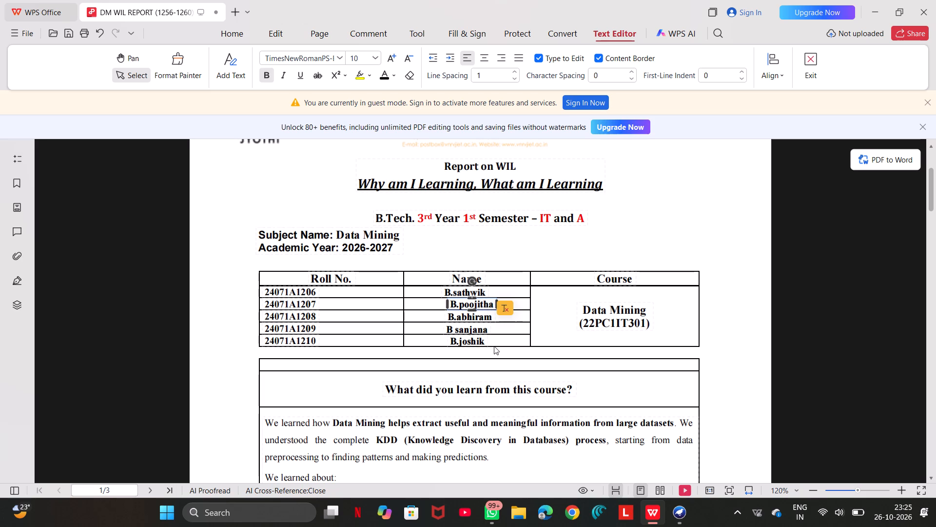
left_click(663, 199)
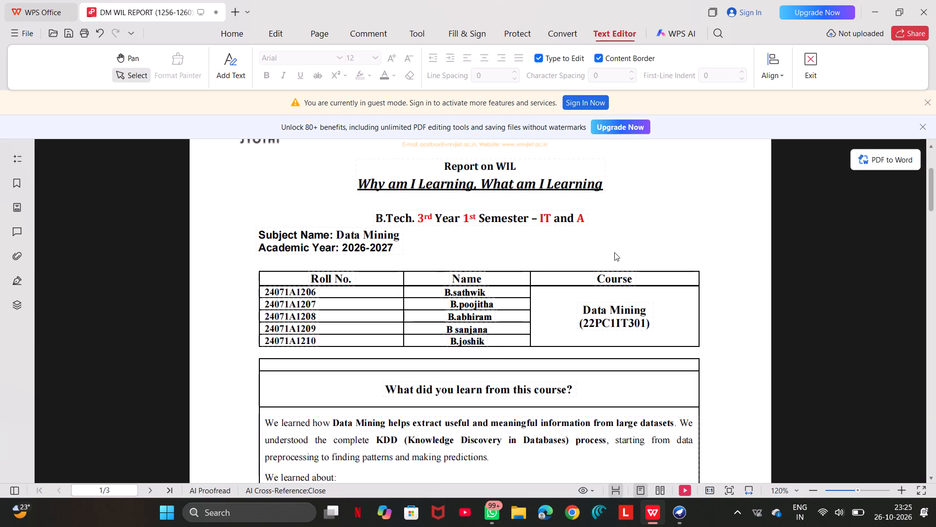
Review the rest of the report through the Clarifications/Suggestions section and return to the first page.
scroll(568, 341, "down", 1)
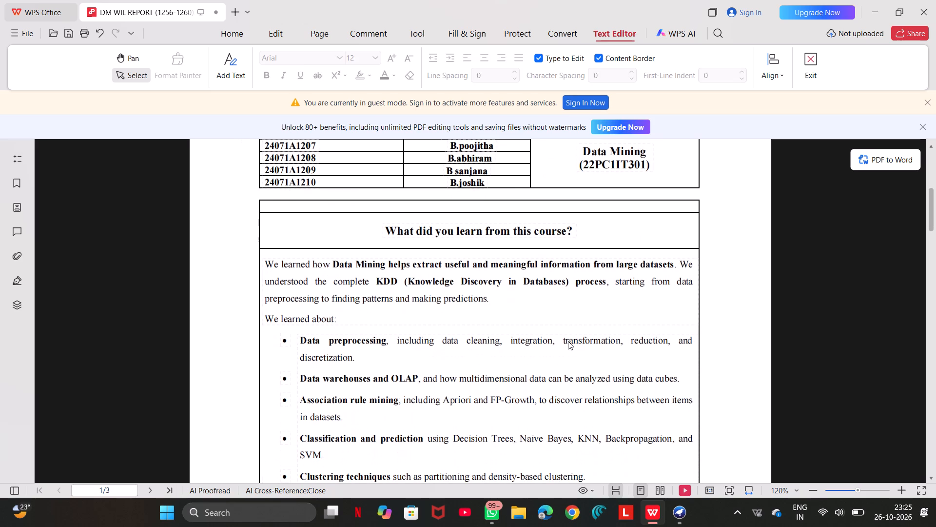
scroll(568, 341, "down", 2)
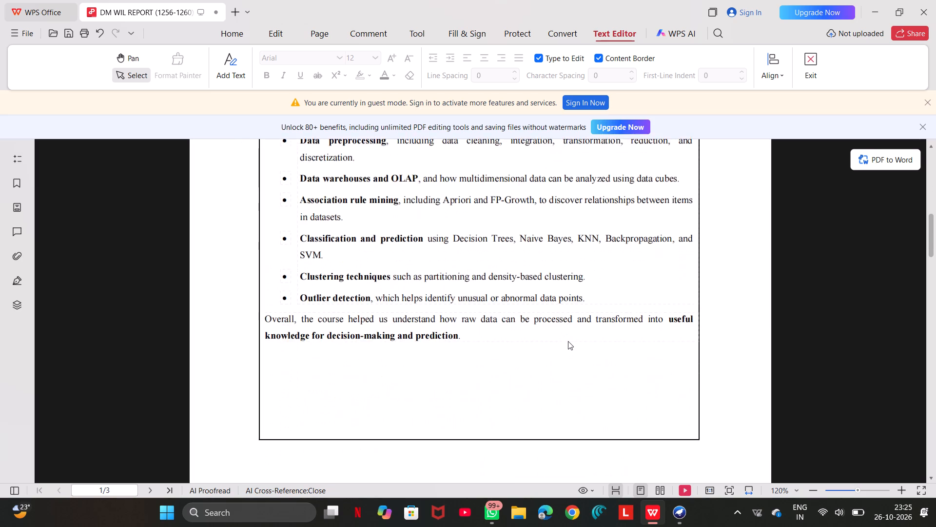
scroll(568, 341, "down", 4)
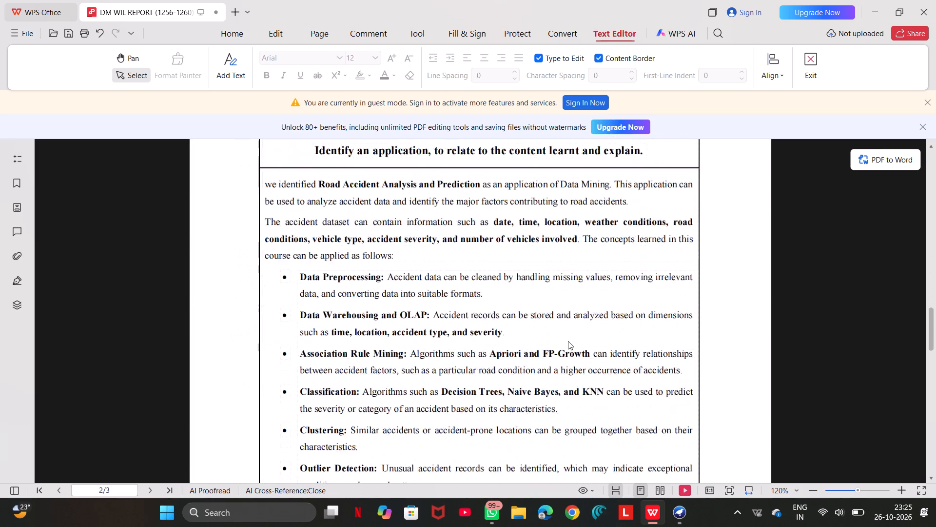
scroll(568, 341, "down", 2)
scroll(568, 341, "up", 2)
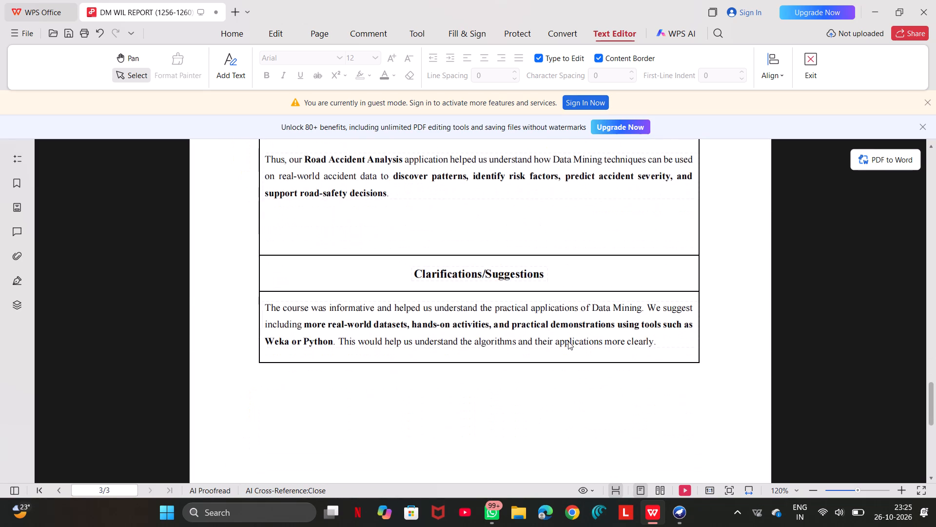
scroll(568, 341, "up", 8)
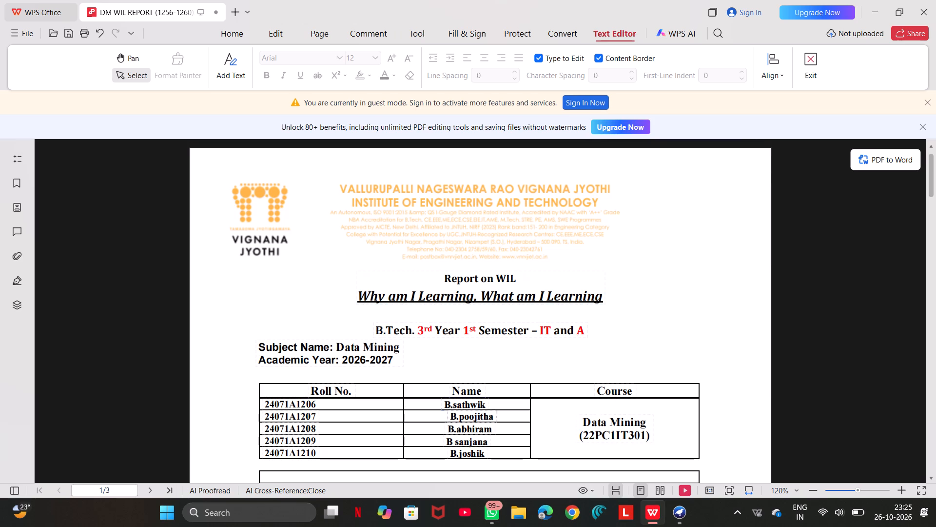
Shift the second student's name slightly left in the Name column so it starts in line with the first student's name.
left_click(448, 404)
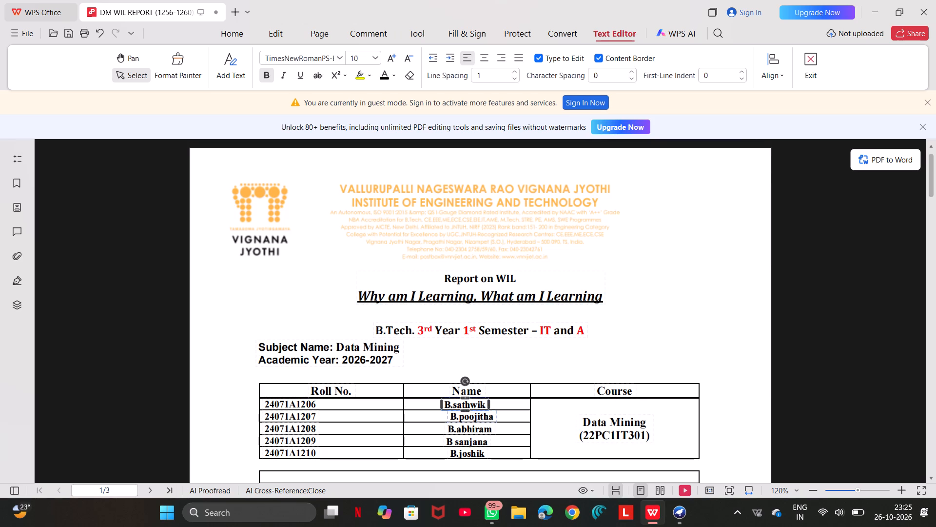
left_click(470, 420)
left_click(470, 420)
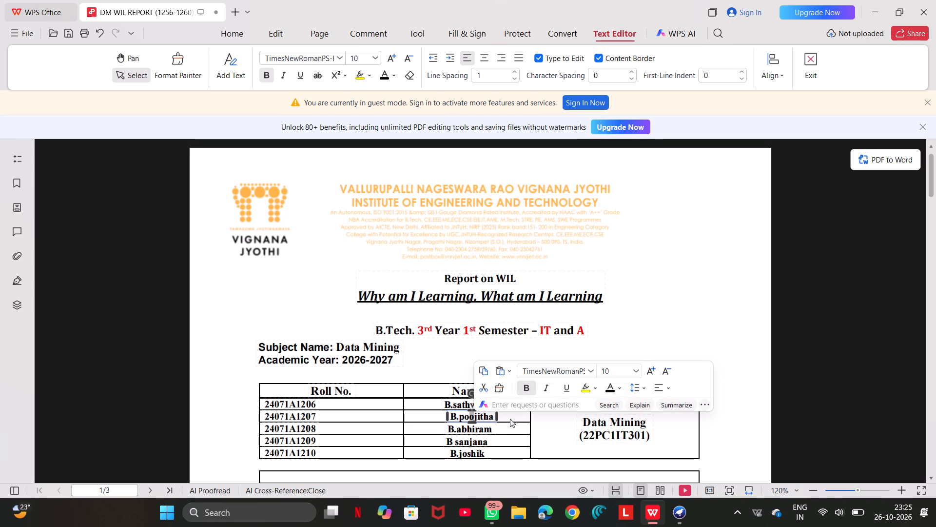
left_click(510, 419)
left_click(475, 416)
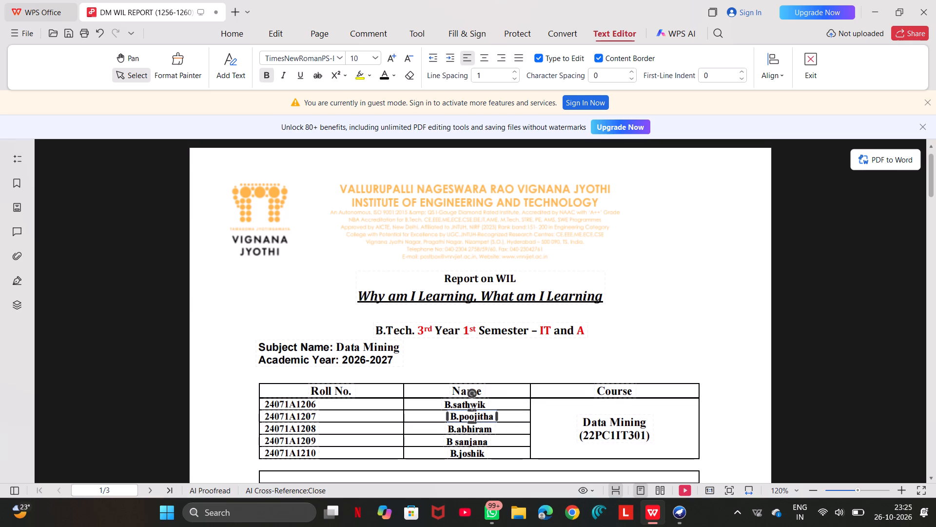
left_click(470, 413)
left_click(451, 414)
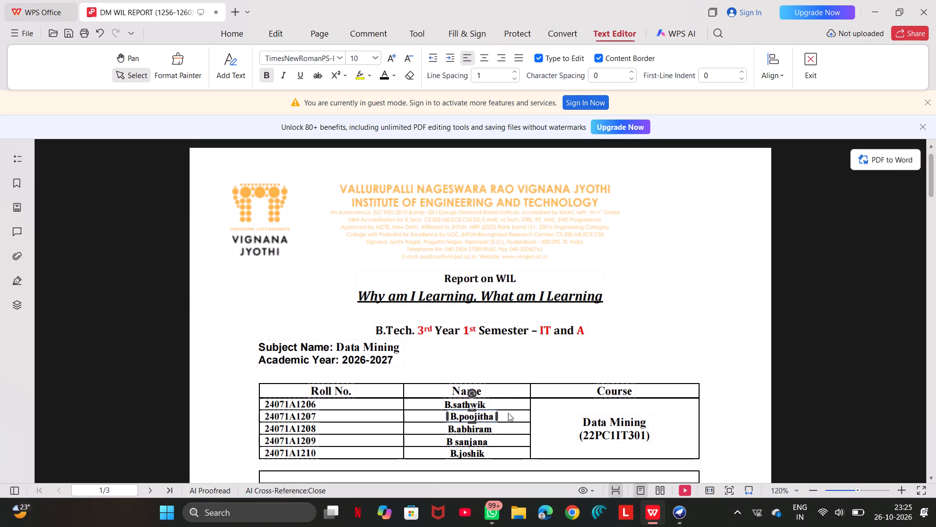
left_click(512, 412)
left_click(468, 416)
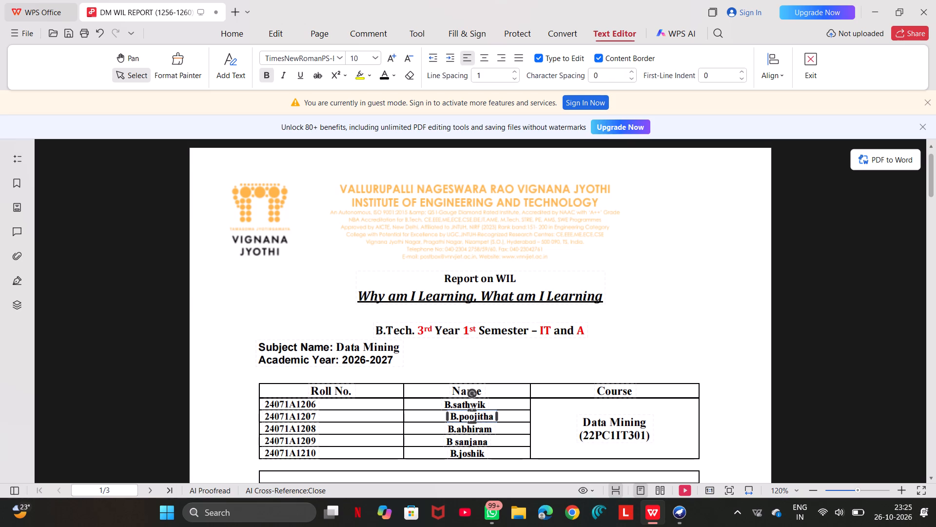
left_click(478, 411)
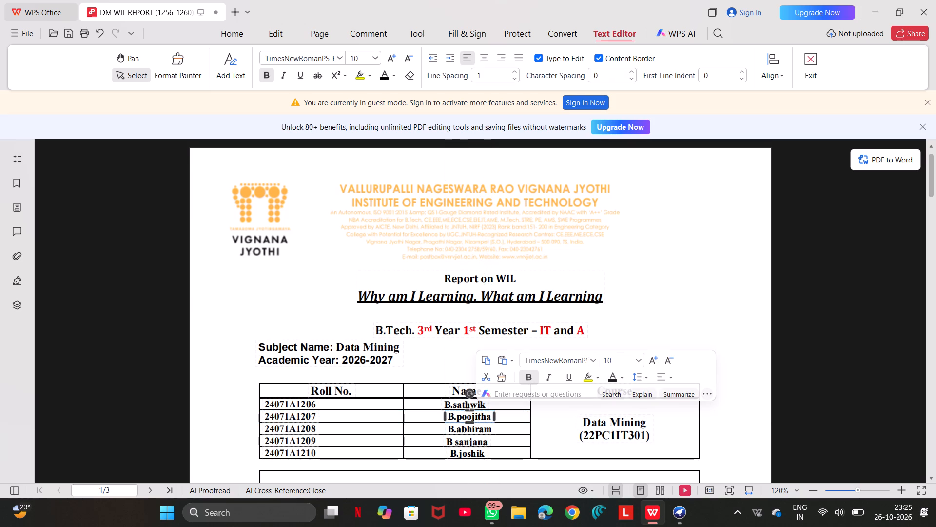
left_click_drag(468, 412, 463, 412)
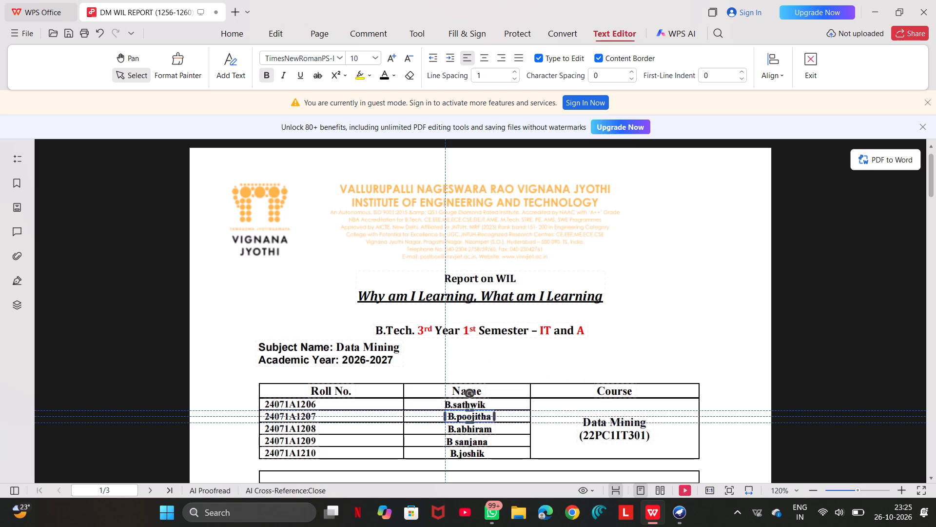
left_click_drag(463, 412, 462, 412)
left_click(462, 412)
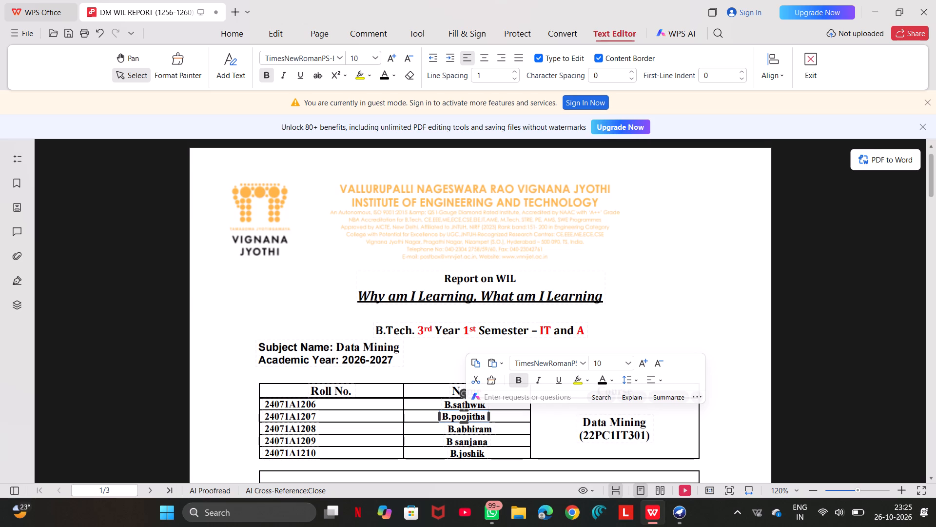
left_click_drag(469, 420, 471, 421)
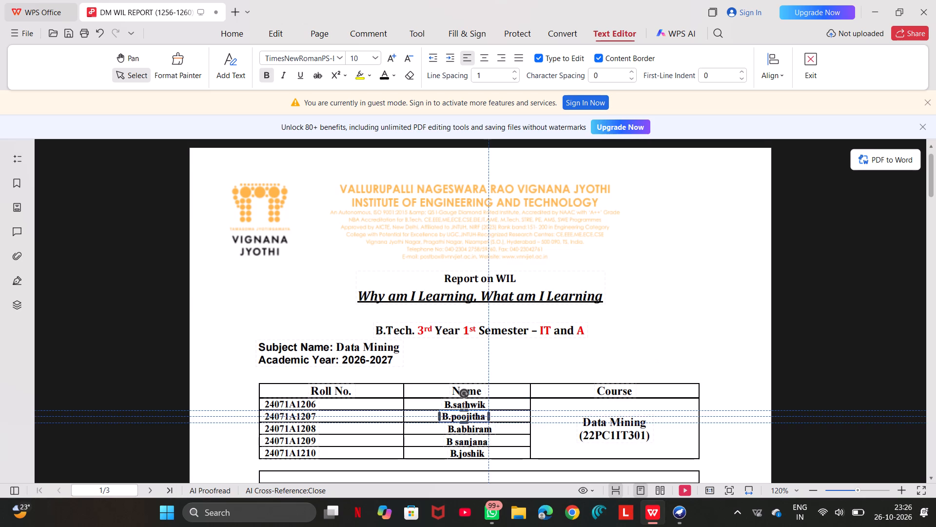
left_click_drag(471, 421, 474, 420)
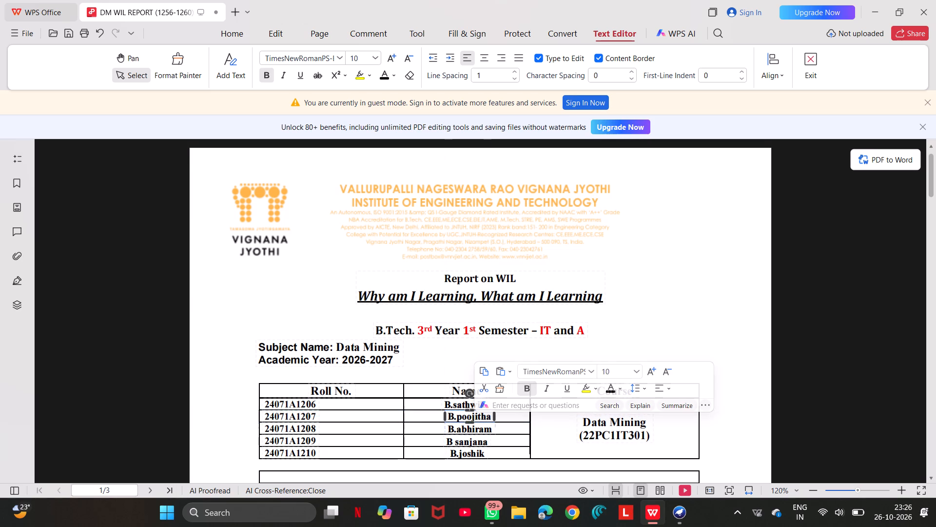
left_click(452, 422)
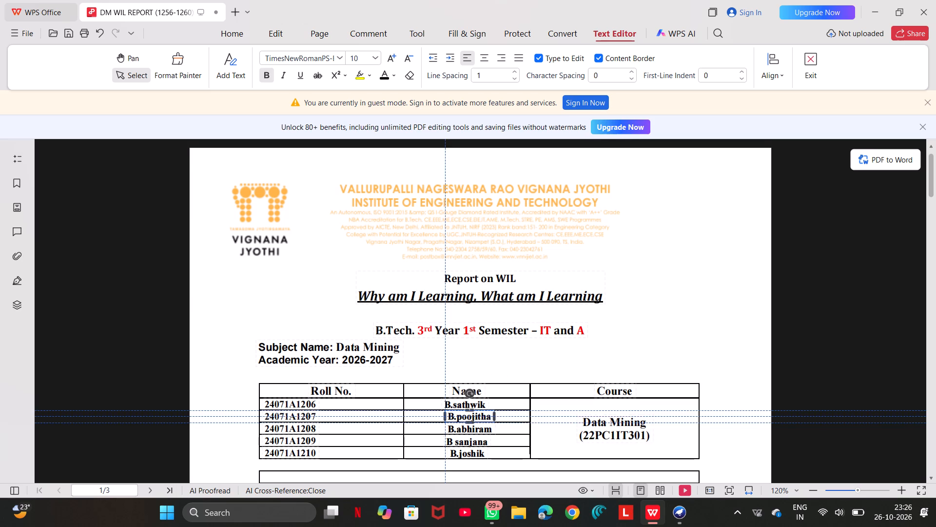
left_click_drag(449, 421, 446, 421)
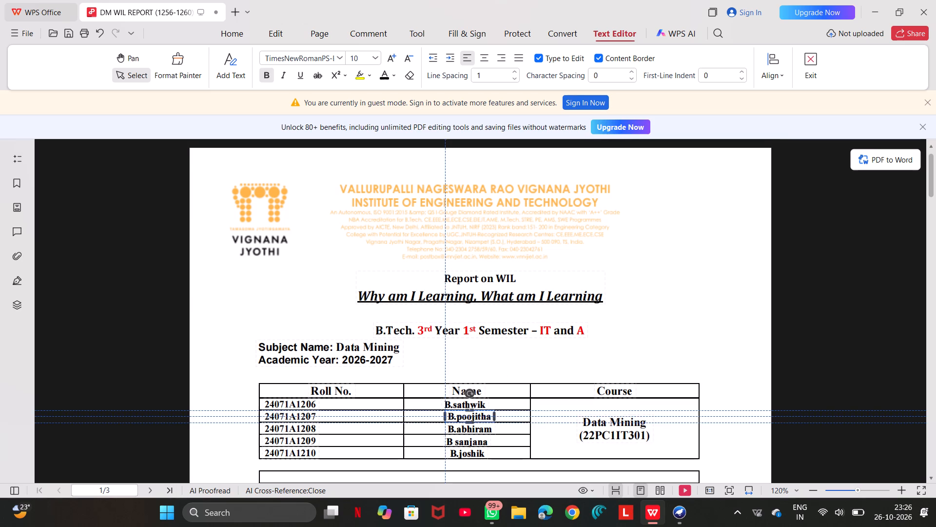
left_click_drag(446, 421, 443, 421)
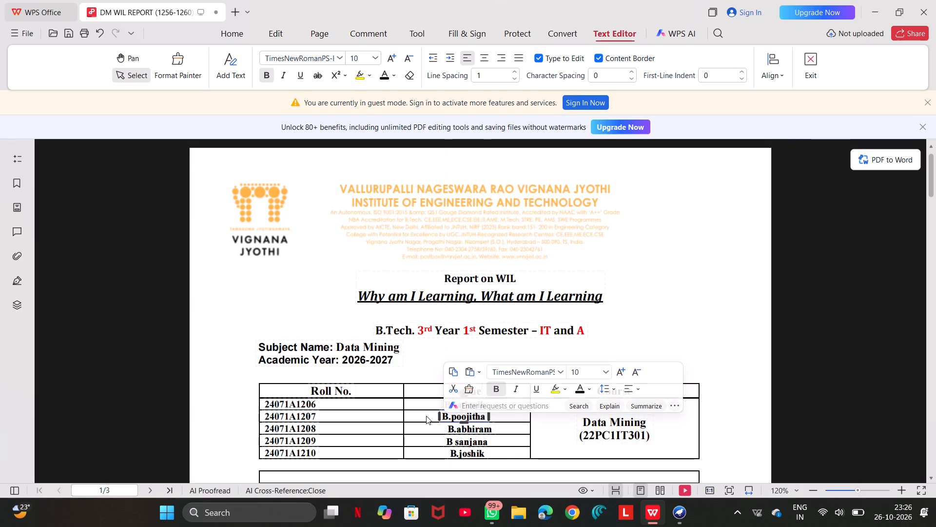
left_click(426, 416)
Shift the third student's name slightly left in the Name column so it lines up with the second student's name.
left_click(458, 429)
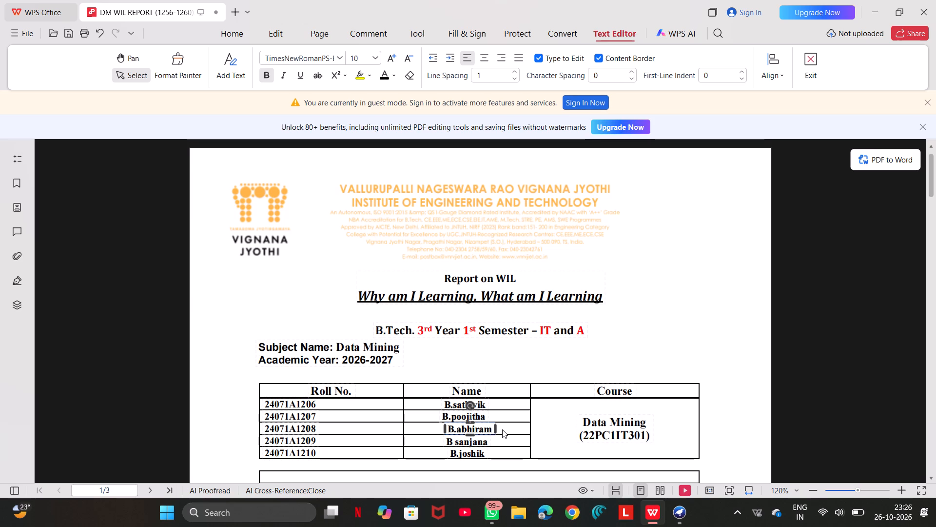
left_click(502, 429)
left_click(465, 426)
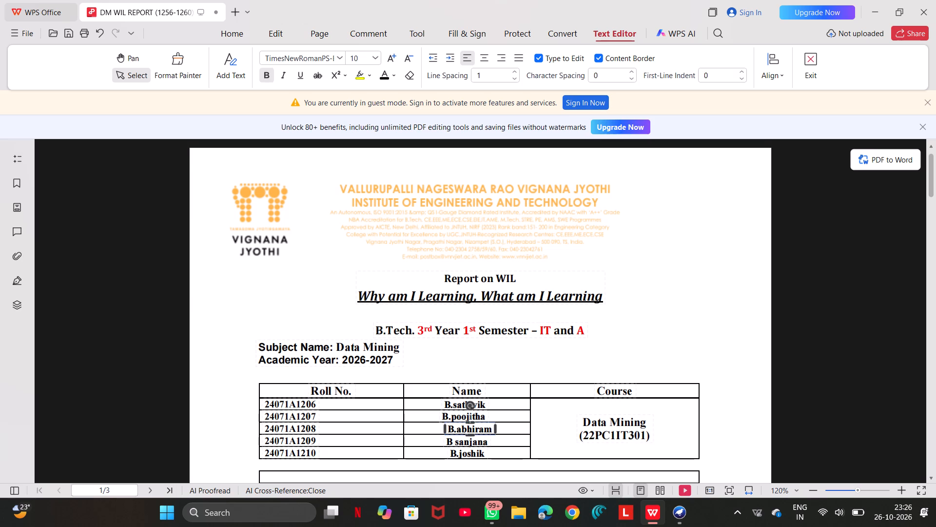
left_click_drag(463, 423, 461, 423)
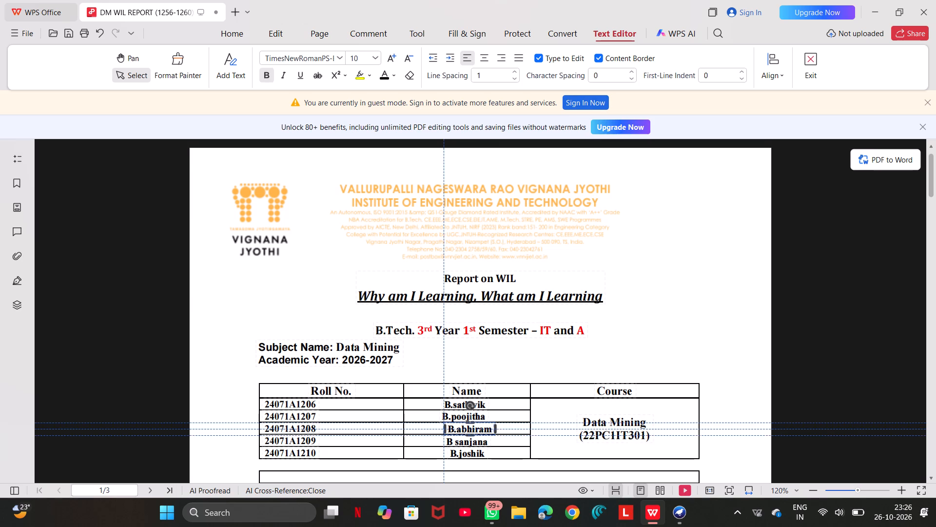
left_click_drag(461, 423, 456, 422)
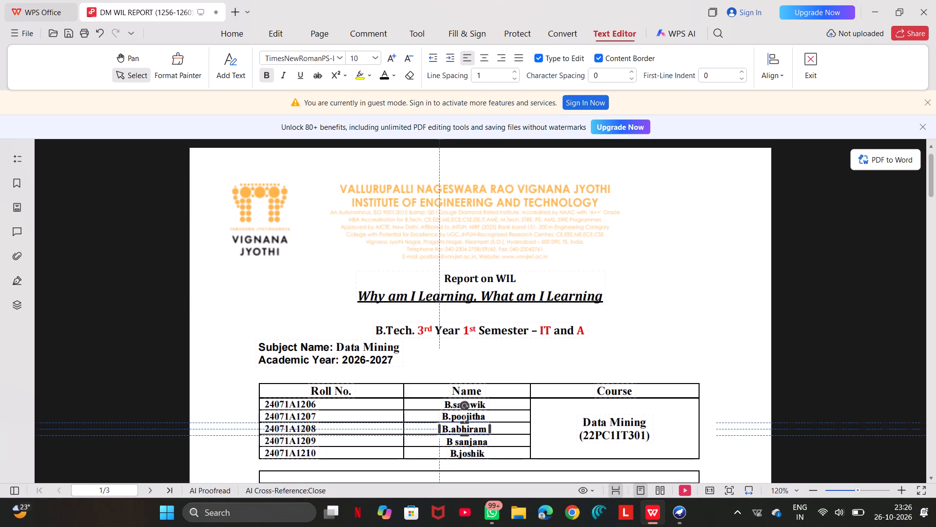
left_click(507, 436)
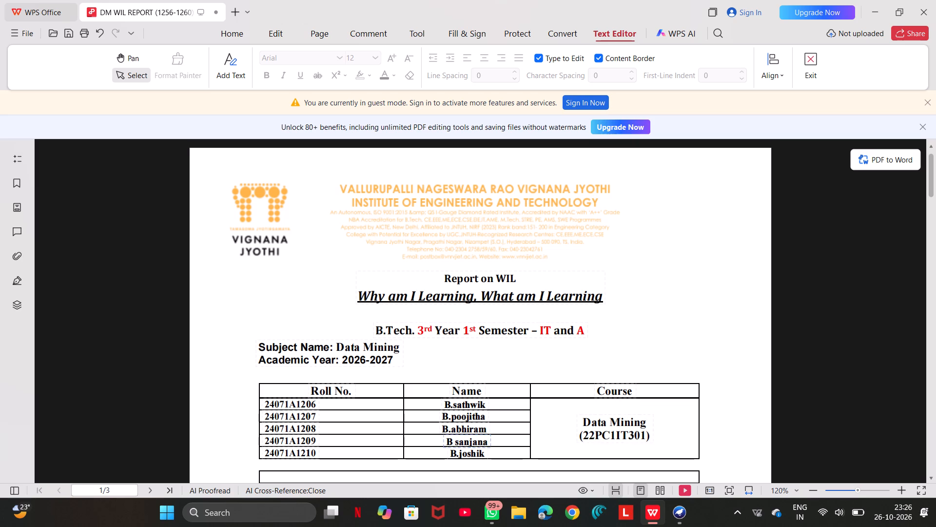
Shift the fourth student's name slightly left in the Name column so its start lines up with the names above.
left_click(478, 440)
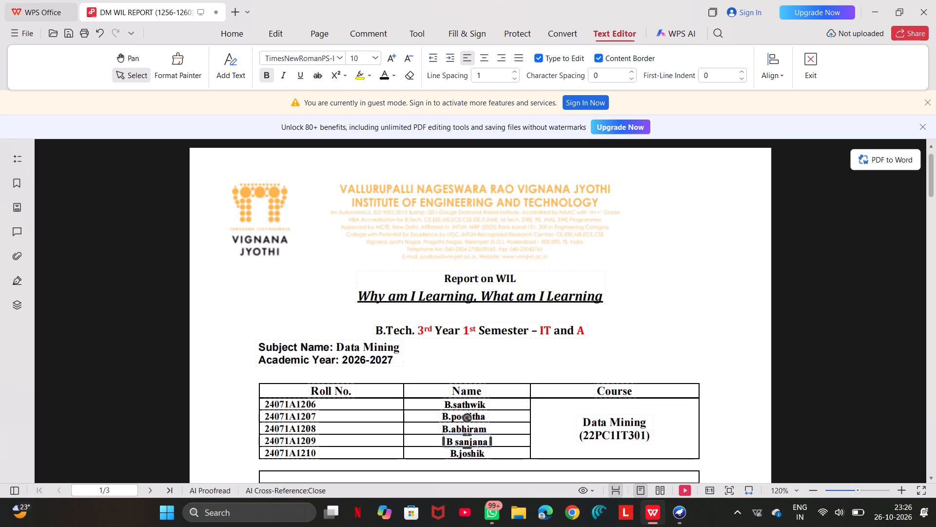
left_click_drag(462, 437, 457, 436)
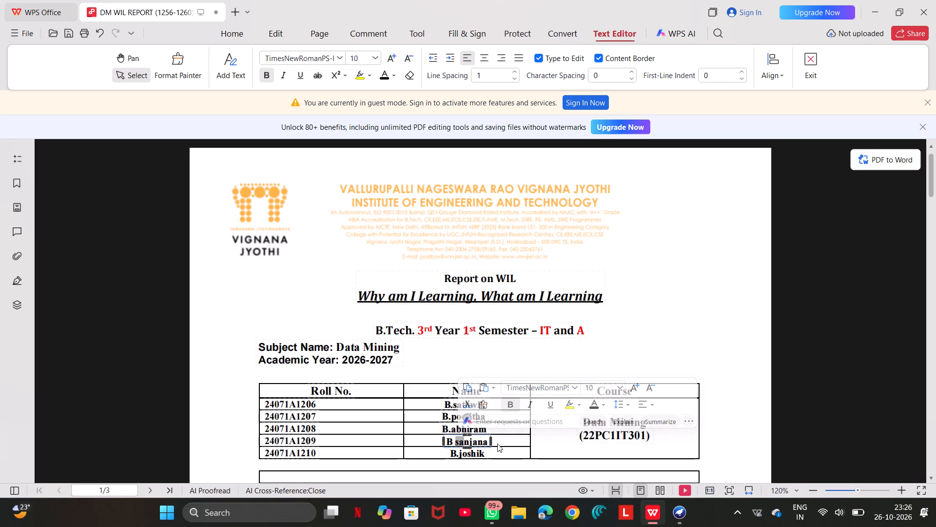
left_click(497, 444)
left_click(478, 439)
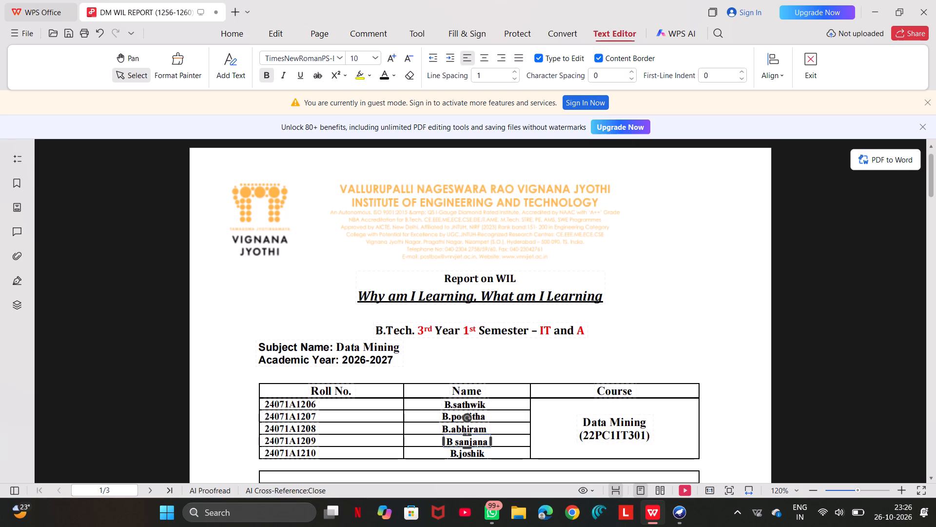
left_click_drag(468, 437, 464, 437)
left_click_drag(464, 437, 462, 437)
left_click(501, 444)
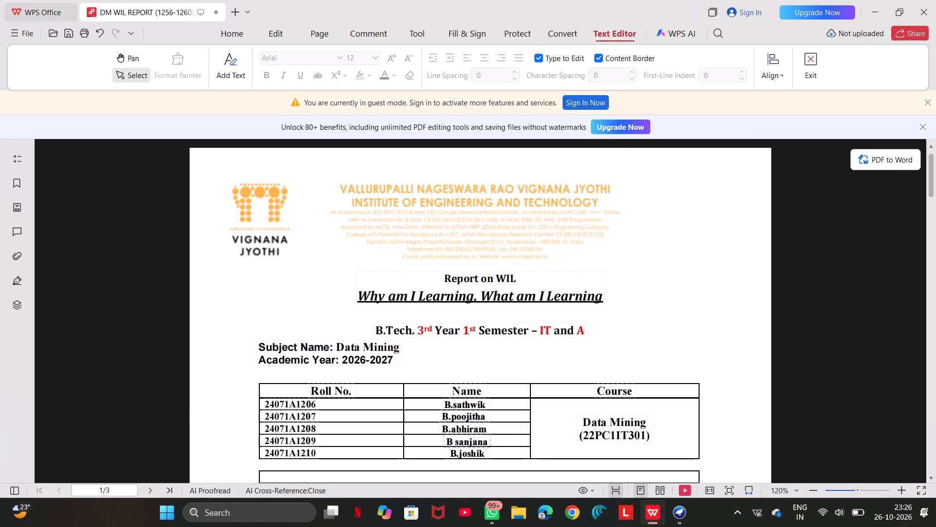
left_click(472, 444)
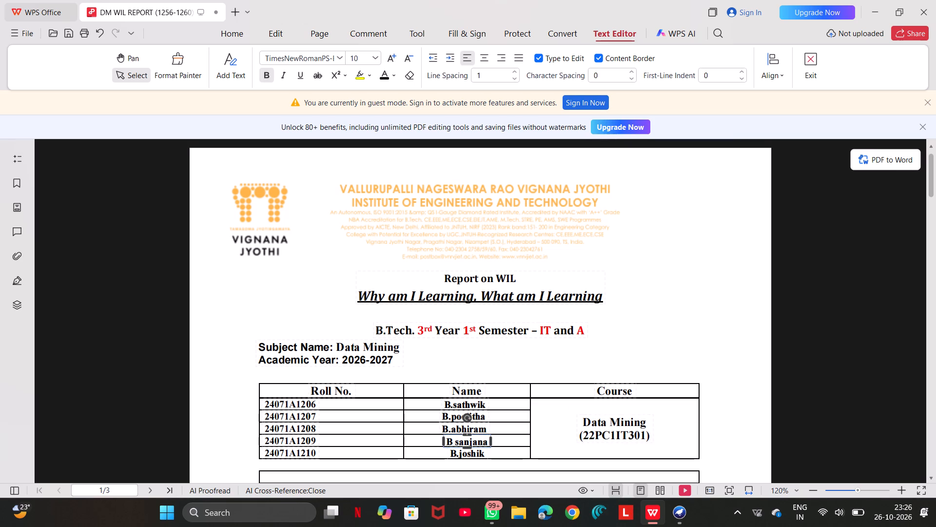
left_click_drag(467, 437, 460, 437)
left_click(498, 452)
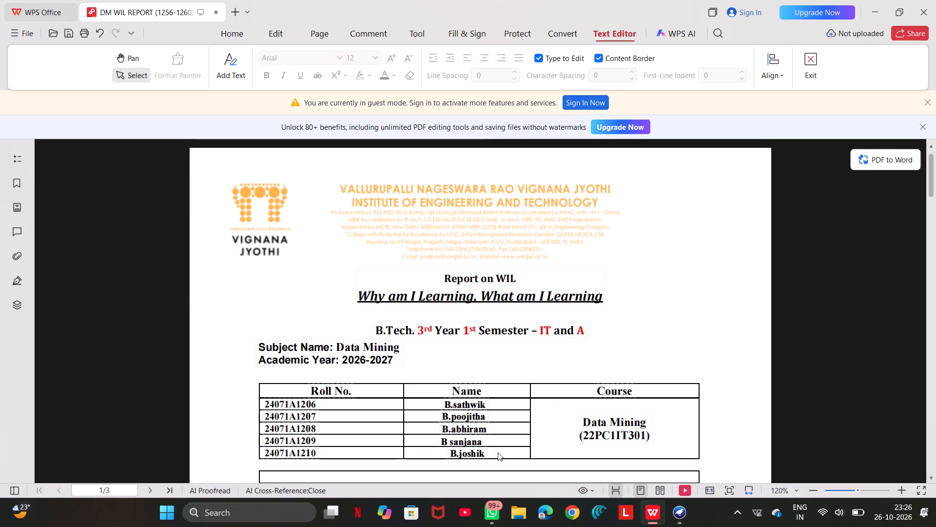
Shift the fifth student's name left in the Name column so its start lines up with the fourth student's name.
left_click(487, 452)
left_click_drag(469, 449, 466, 449)
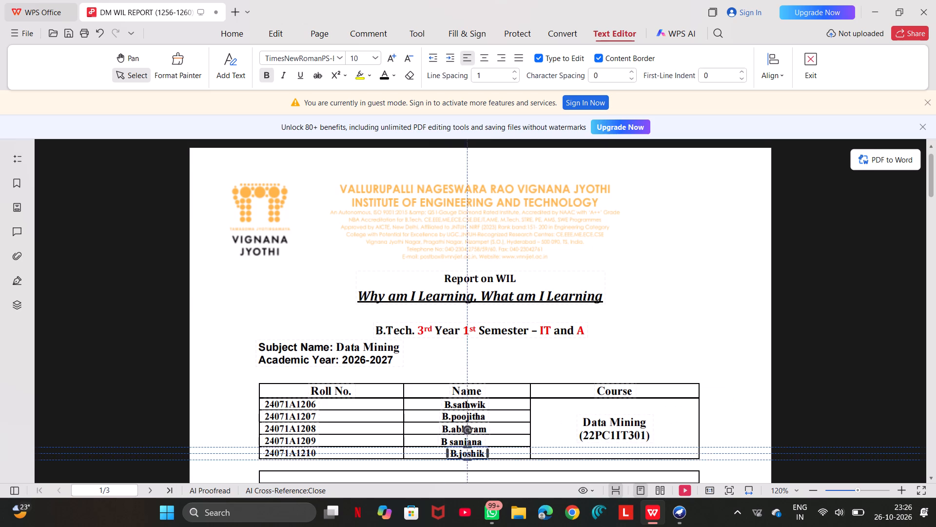
left_click_drag(466, 449, 458, 449)
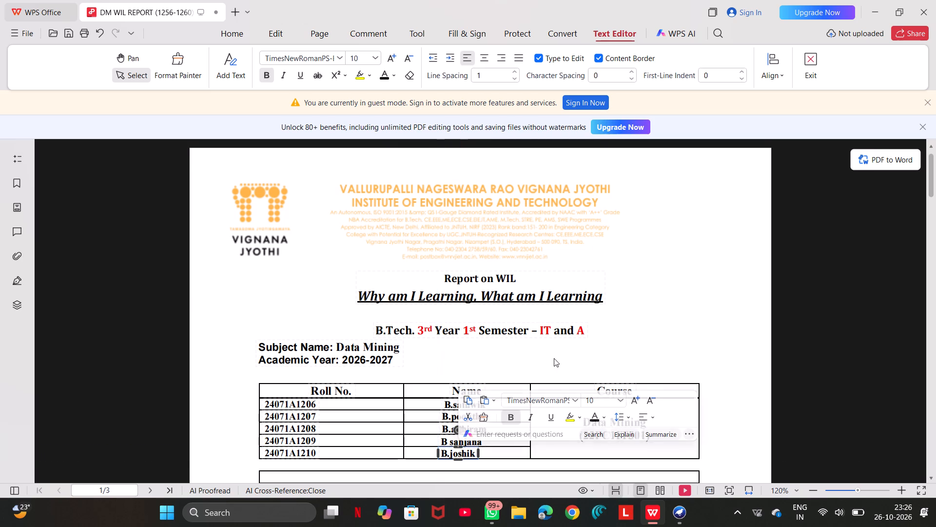
left_click(599, 315)
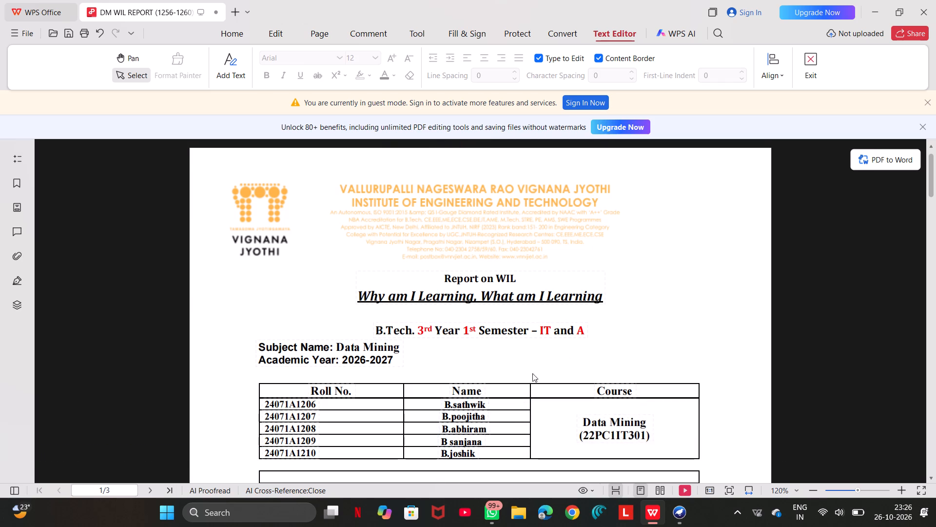
Shift the first student's name slightly left in the Name column so its start lines up with the names below.
left_click(468, 407)
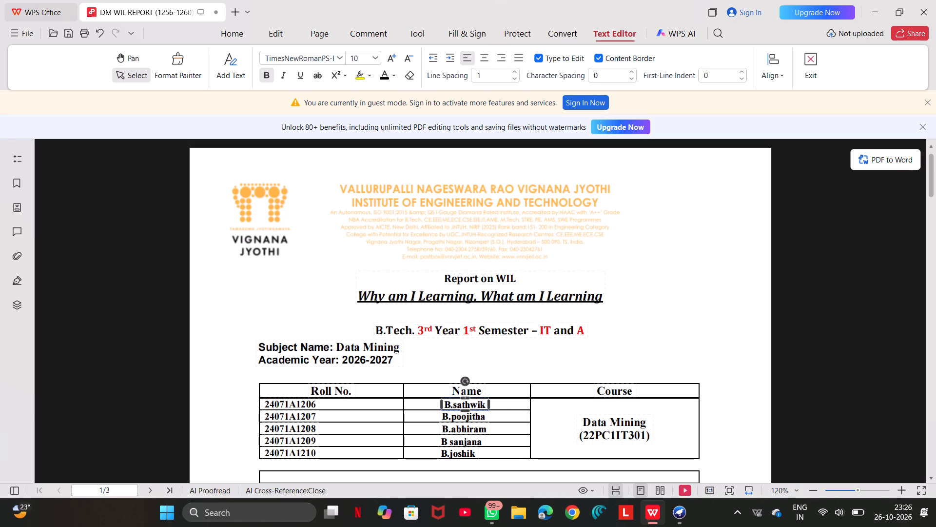
left_click(462, 401)
left_click(607, 316)
left_click_drag(478, 402, 477, 402)
left_click_drag(477, 402, 473, 402)
left_click(631, 286)
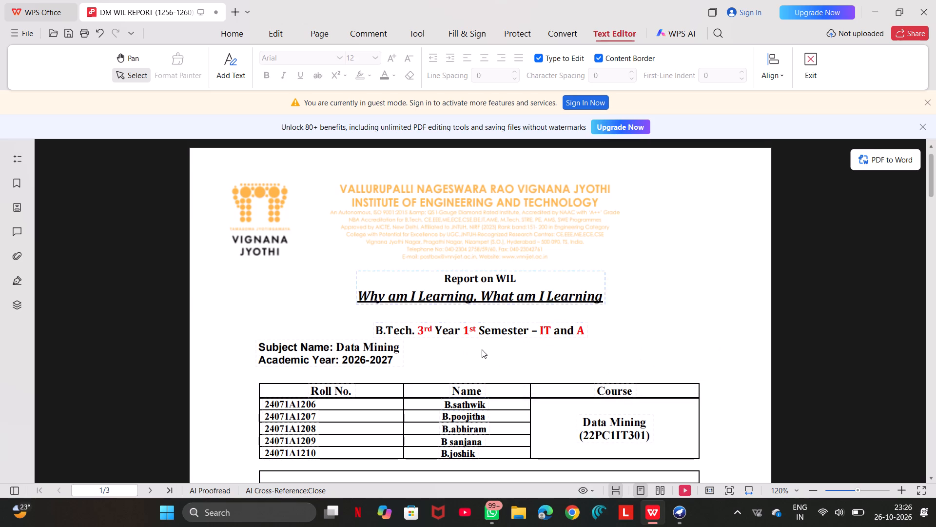
left_click(446, 403)
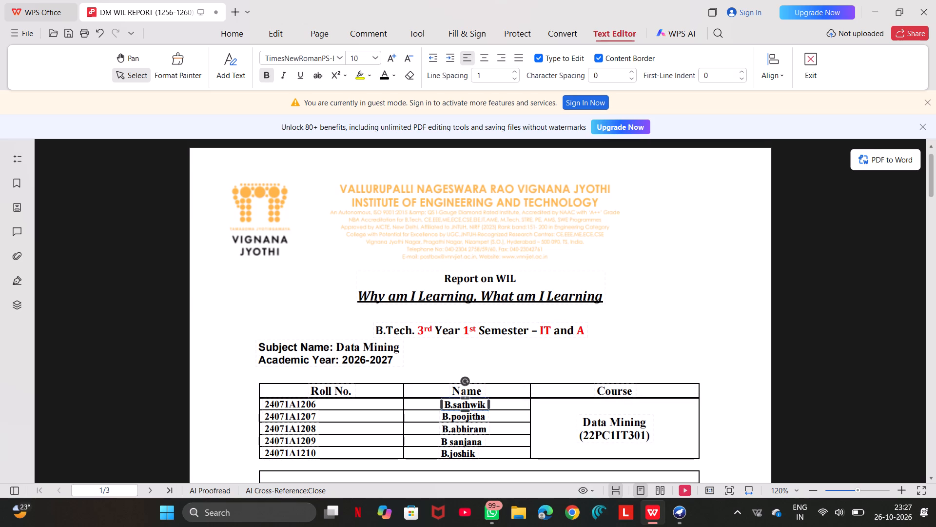
left_click_drag(450, 400, 446, 400)
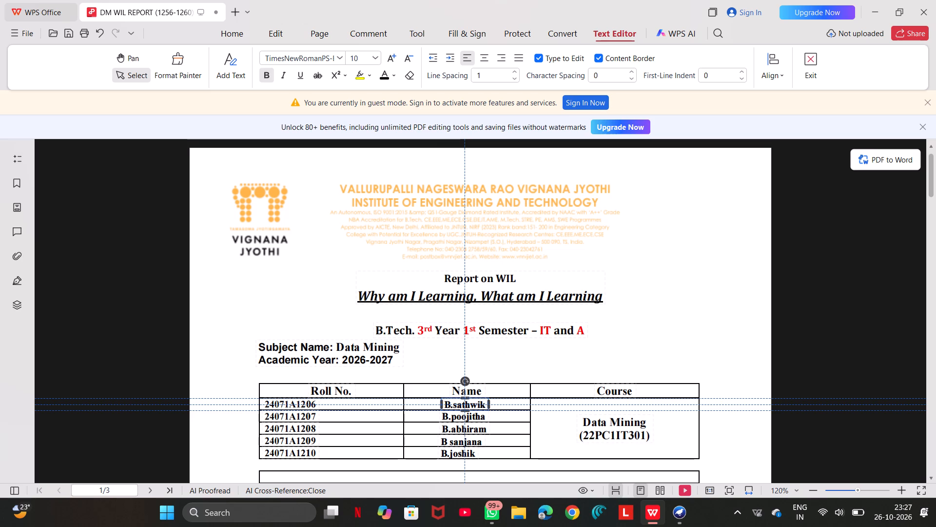
left_click_drag(446, 400, 446, 400)
left_click(640, 263)
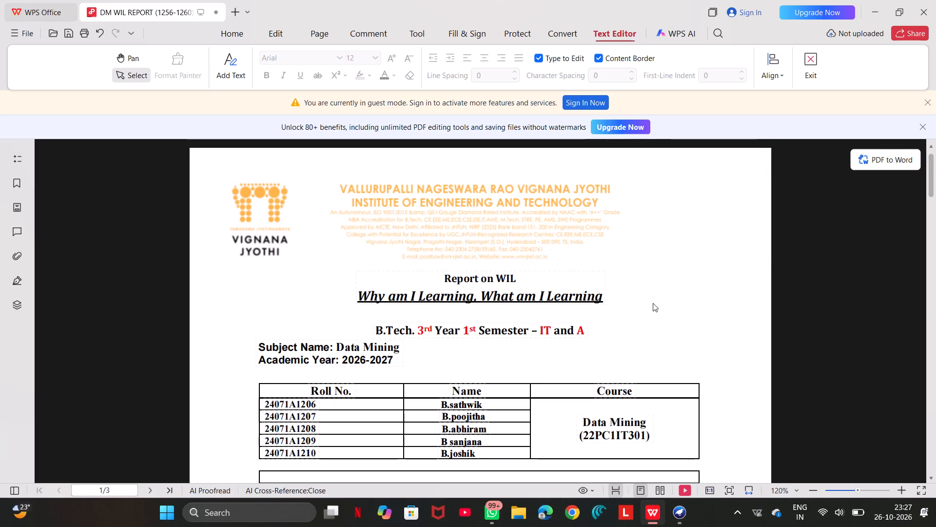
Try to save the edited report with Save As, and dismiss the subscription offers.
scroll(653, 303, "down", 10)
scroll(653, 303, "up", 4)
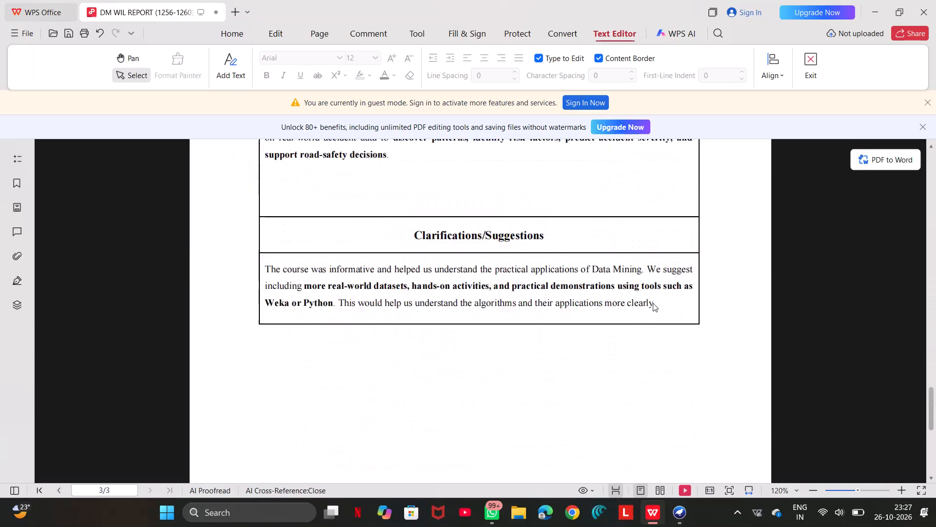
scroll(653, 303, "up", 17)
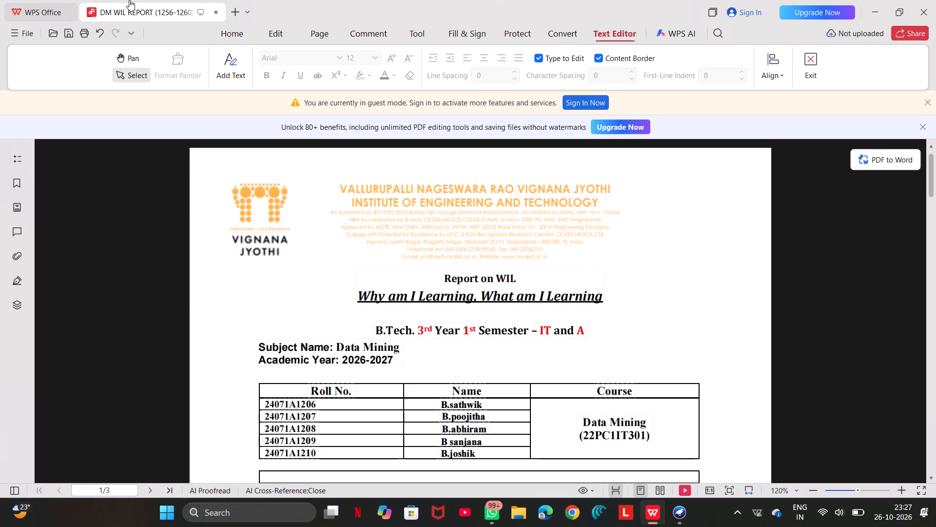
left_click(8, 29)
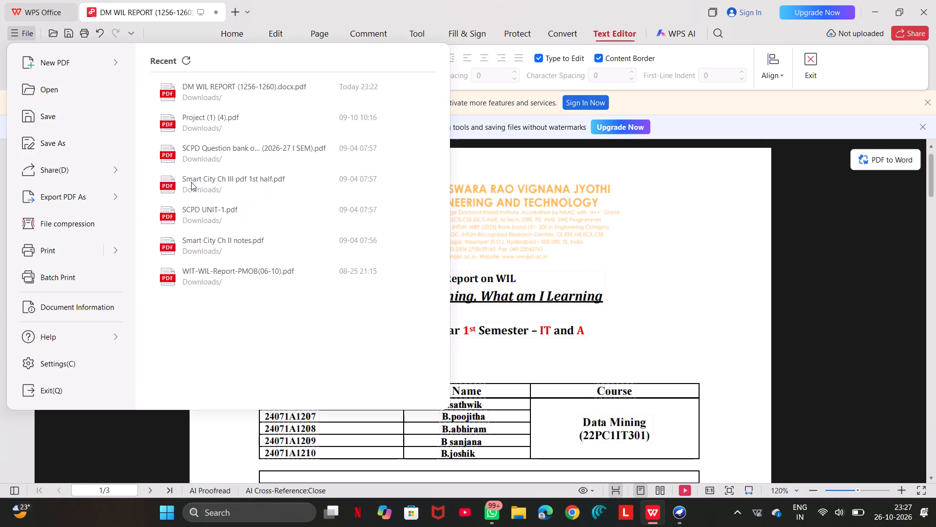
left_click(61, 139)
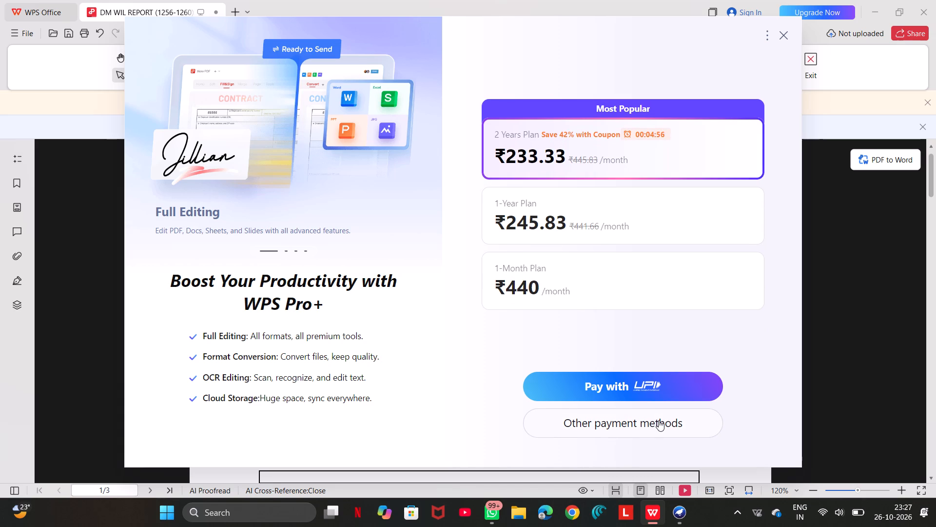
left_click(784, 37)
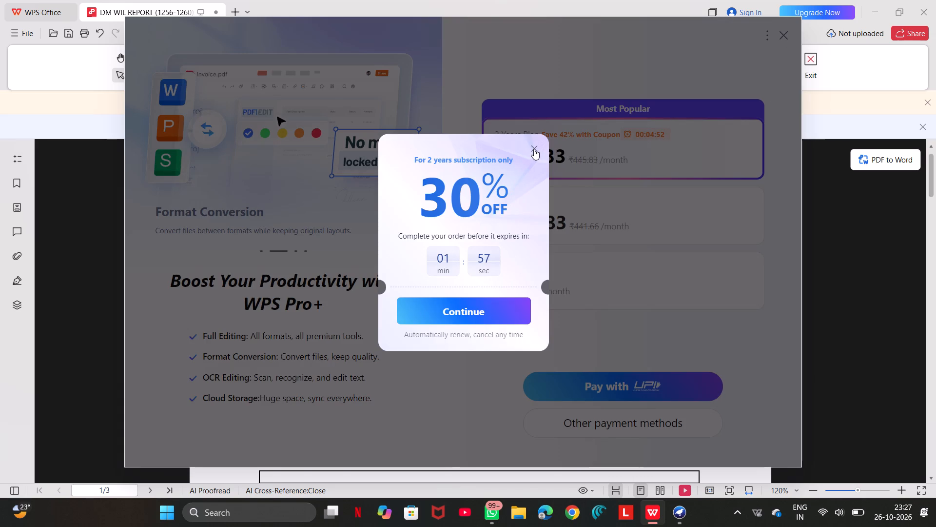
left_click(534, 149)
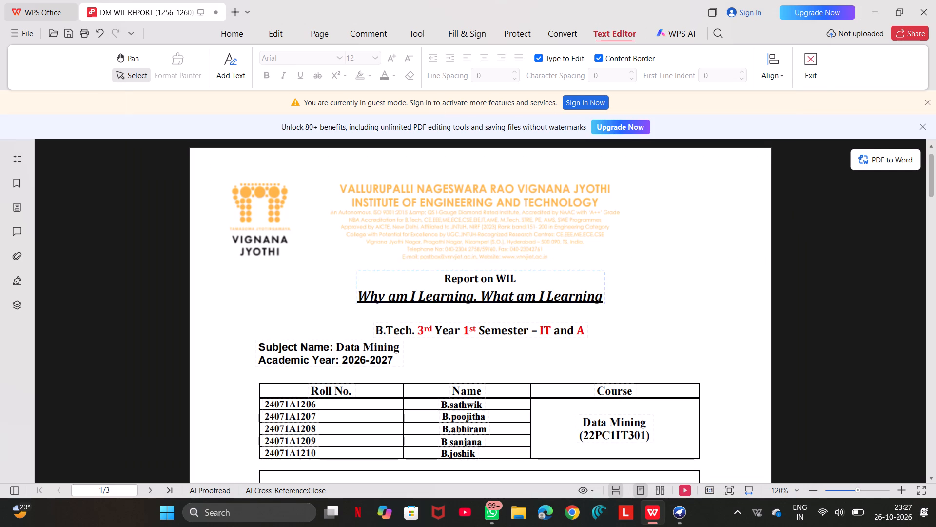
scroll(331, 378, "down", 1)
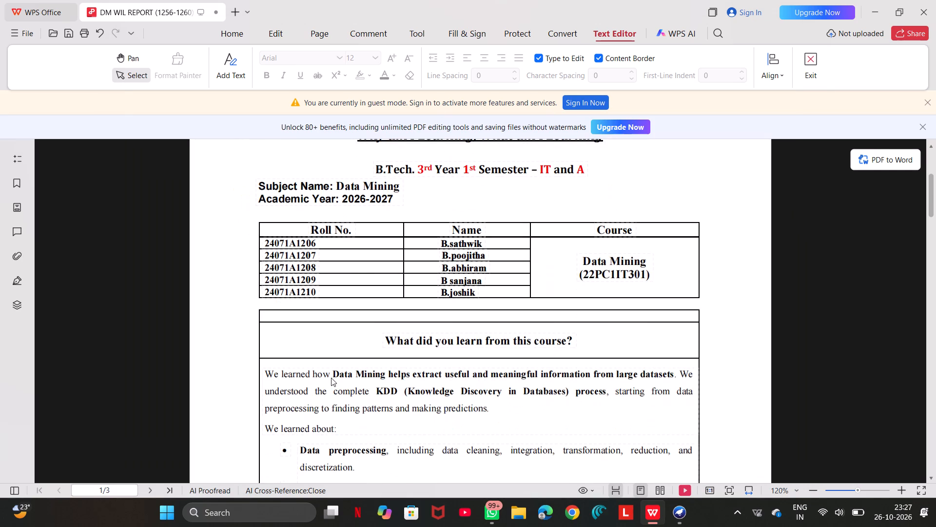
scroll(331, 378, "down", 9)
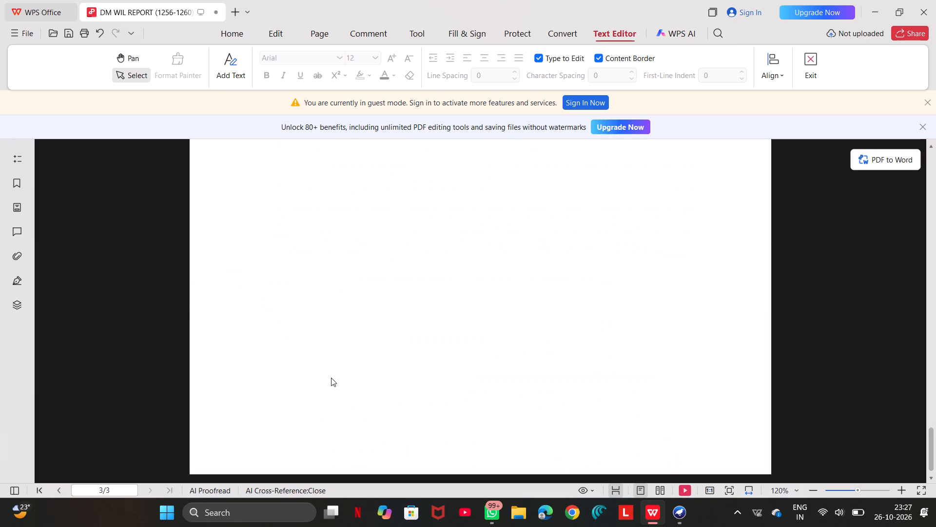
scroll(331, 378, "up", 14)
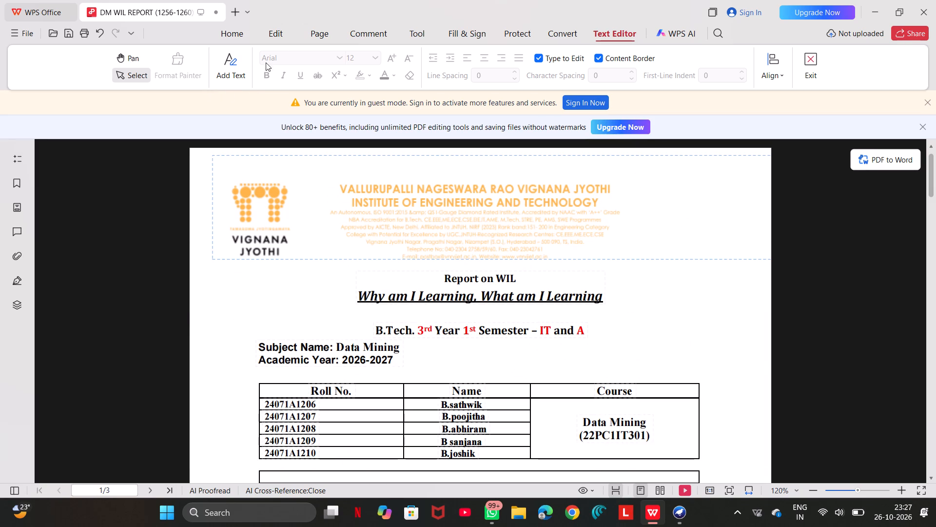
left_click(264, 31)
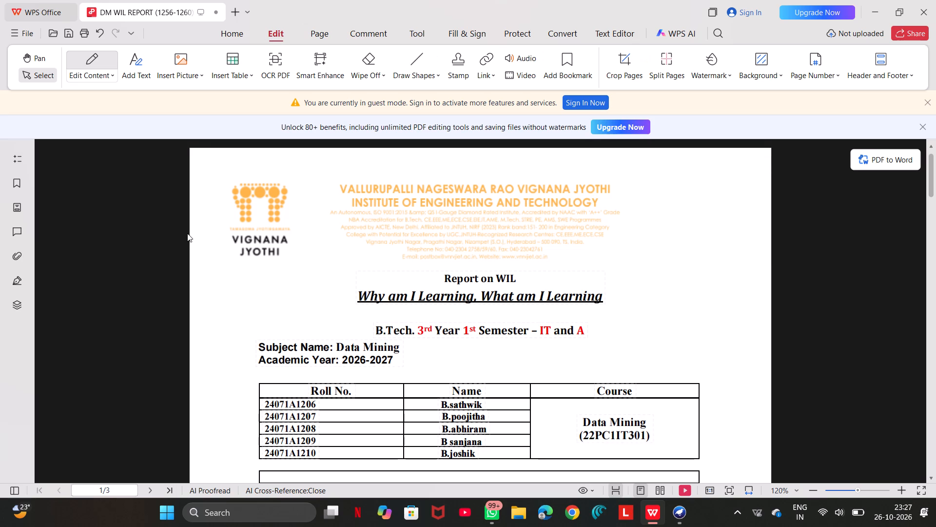
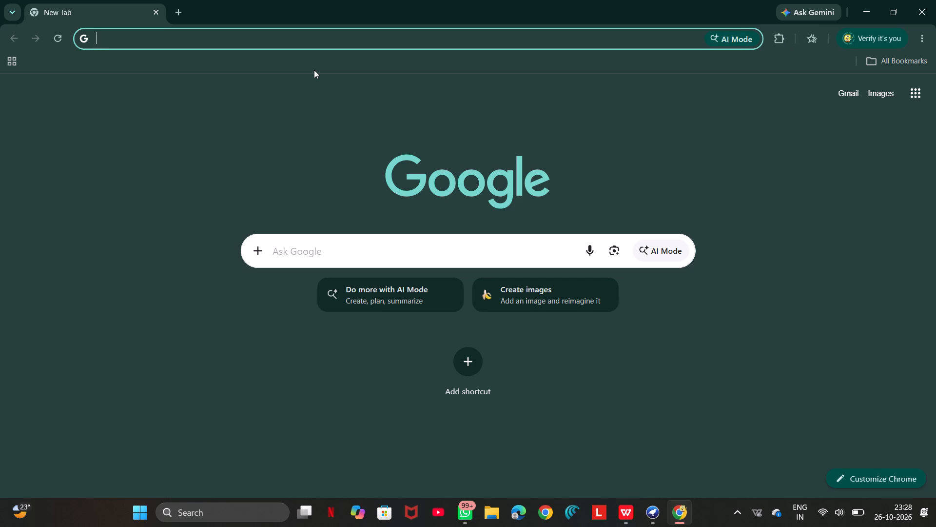
Search the web for "pdf to word" and open the iLovePDF PDF to Word converter.
scroll(481, 0, "up", 1)
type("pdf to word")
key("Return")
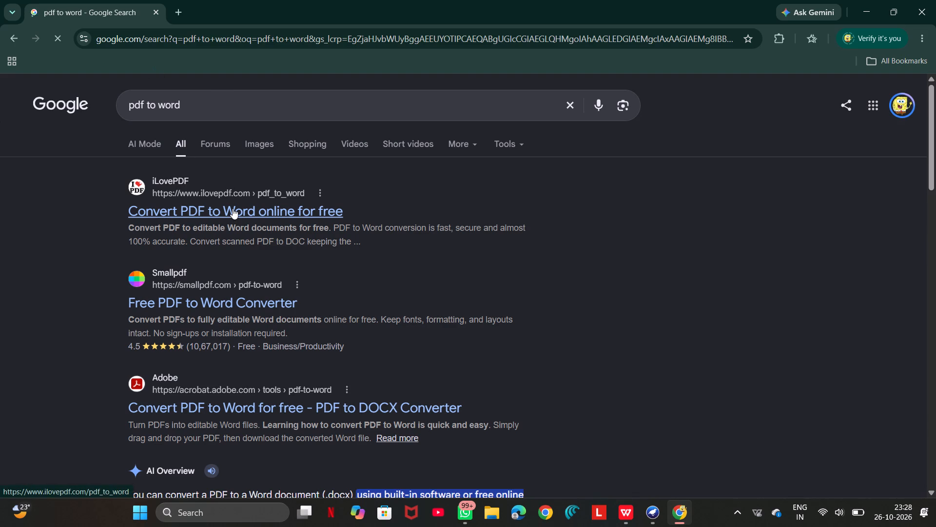
left_click(233, 208)
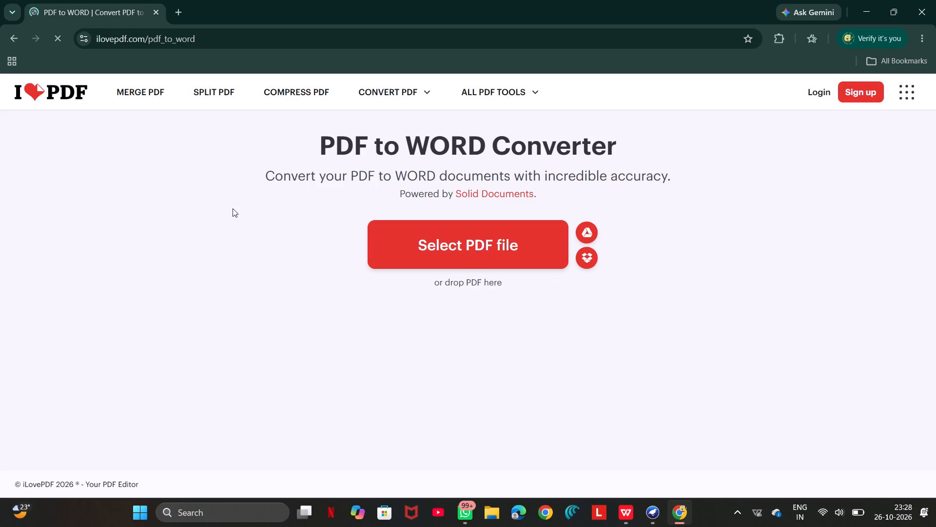
Convert the PDF "DM WIL REPORT (1256-1260).docx" from Downloads to Word and download the converted document.
left_click(402, 259)
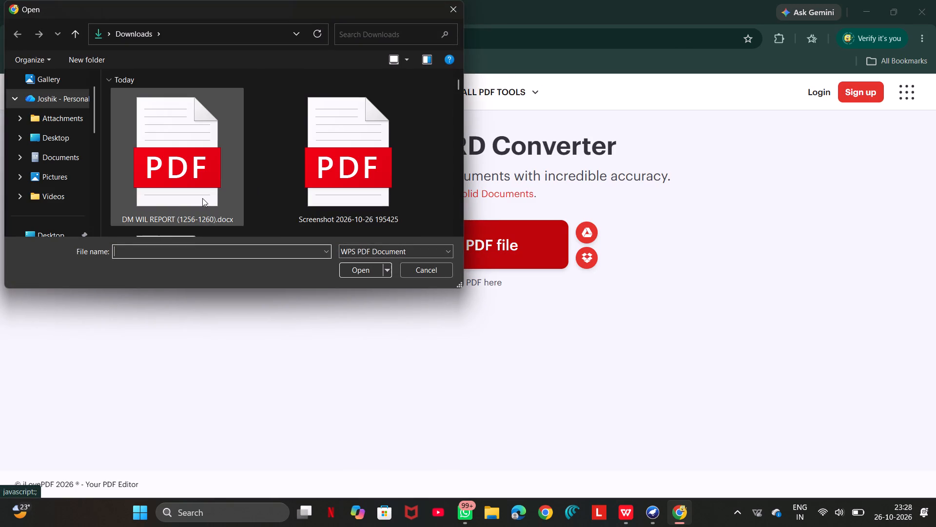
left_click(202, 198)
left_click(373, 272)
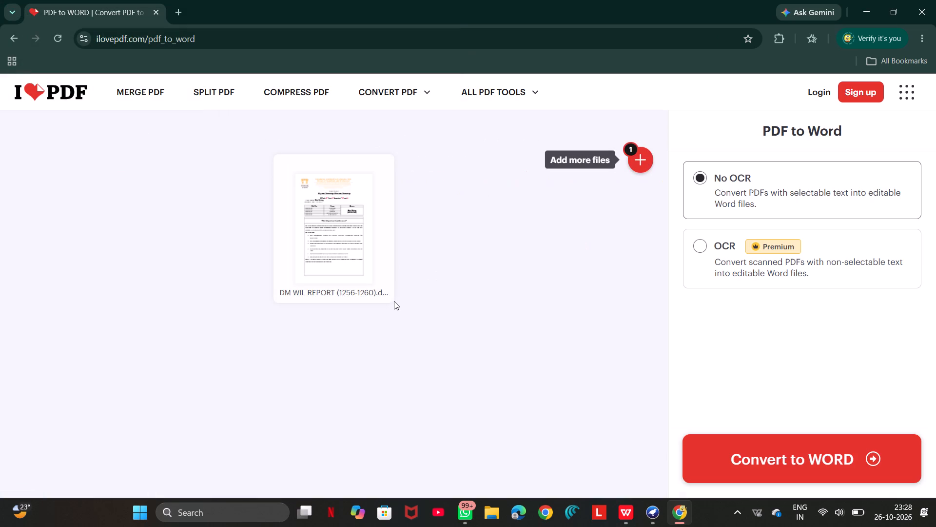
left_click(764, 452)
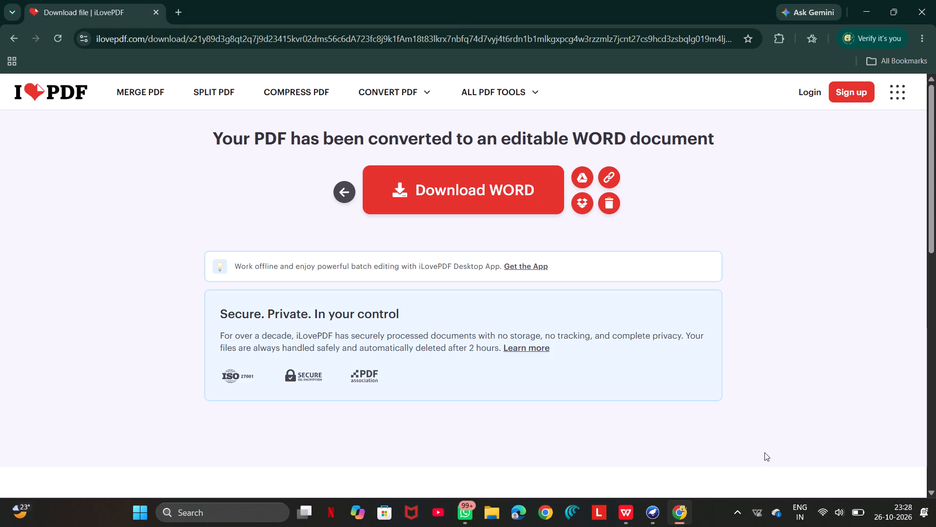
left_click(531, 198)
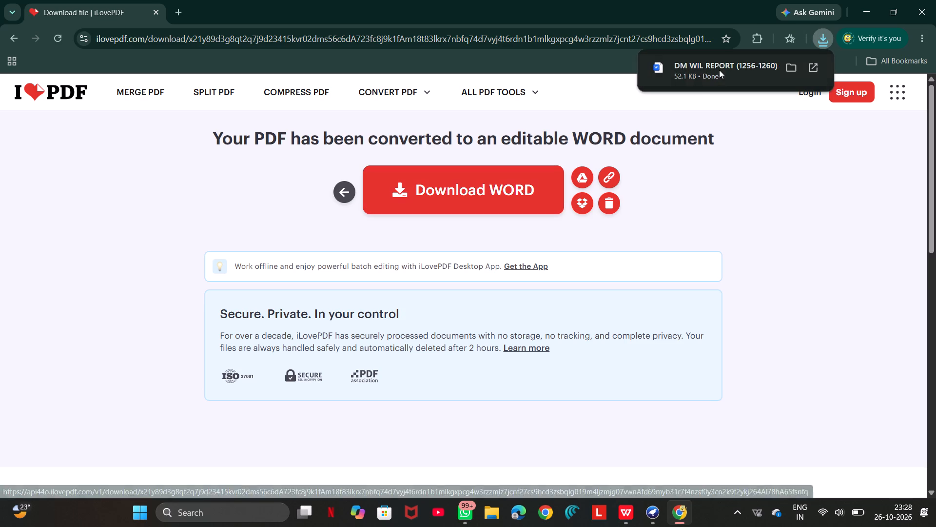
Open the downloaded Word report in WPS Office and dismiss the default office suite offer.
left_click(813, 73)
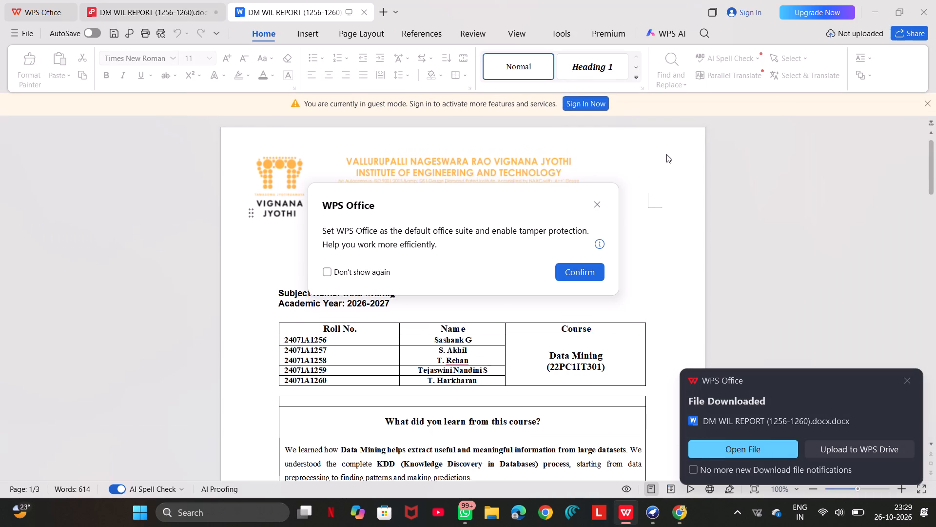
left_click(595, 204)
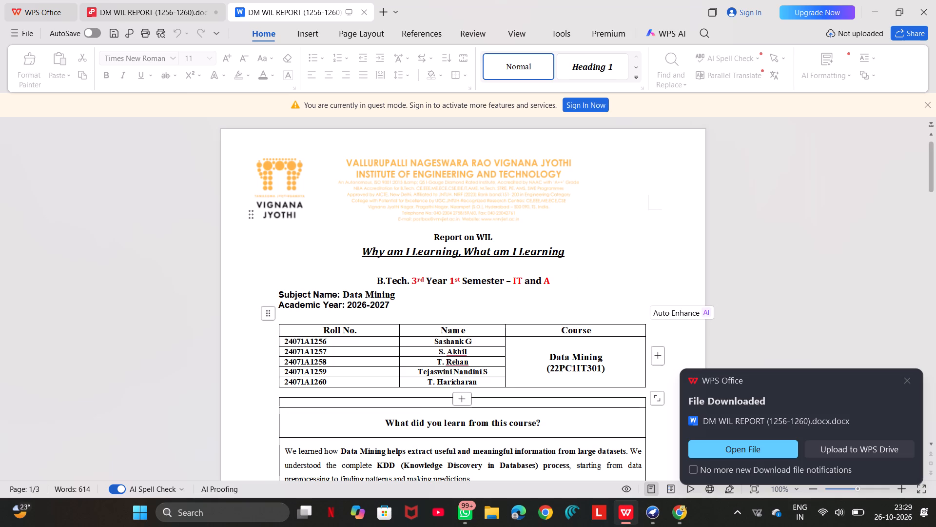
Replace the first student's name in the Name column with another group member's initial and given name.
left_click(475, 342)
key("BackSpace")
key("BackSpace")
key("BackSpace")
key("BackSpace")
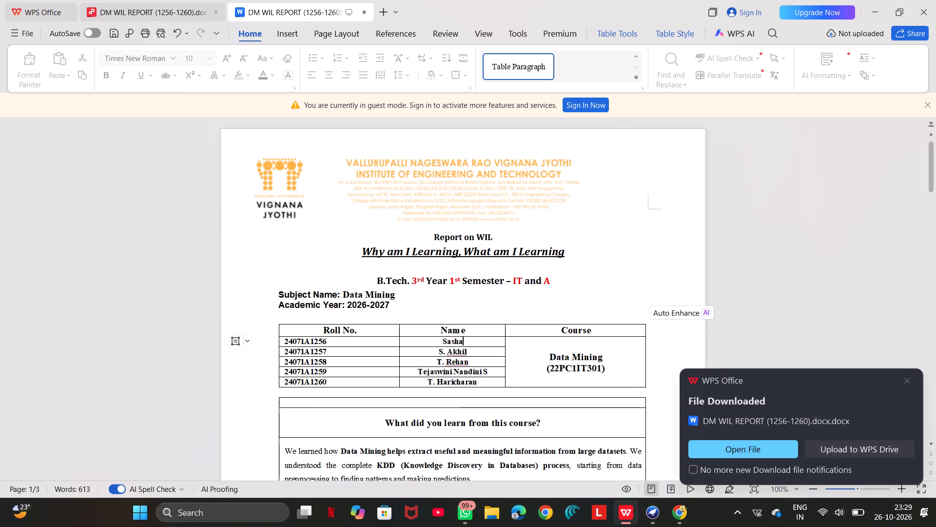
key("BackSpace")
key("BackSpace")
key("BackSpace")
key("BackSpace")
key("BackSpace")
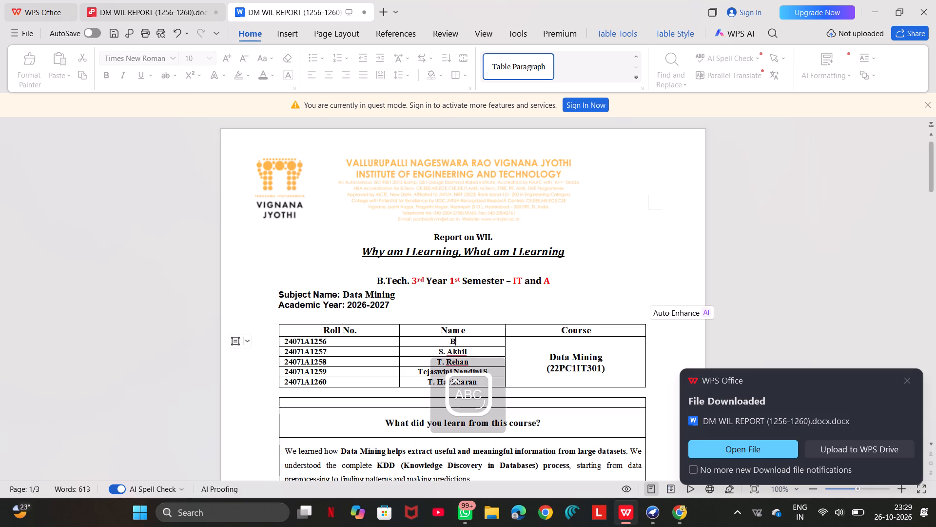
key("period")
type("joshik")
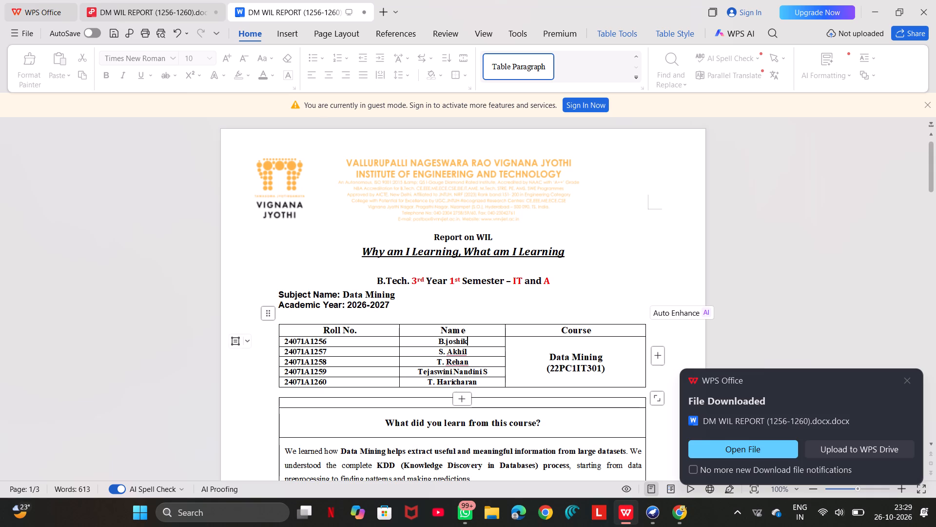
Clear the second student's name from the Name column of the student table.
left_click(468, 352)
key("BackSpace")
key("BackSpace")
key("BackSpace")
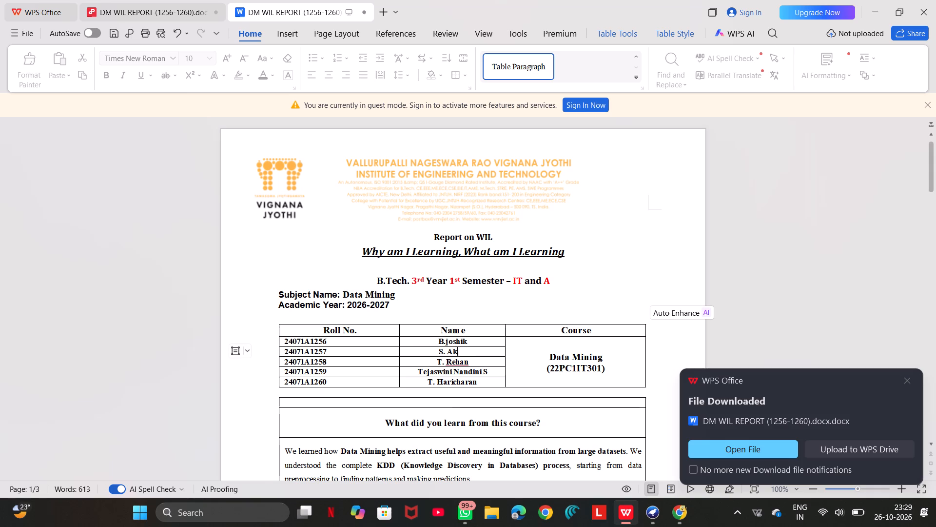
key("BackSpace")
key("BackSpace")
key("BackSpace")
key("BackSpace")
key("BackSpace")
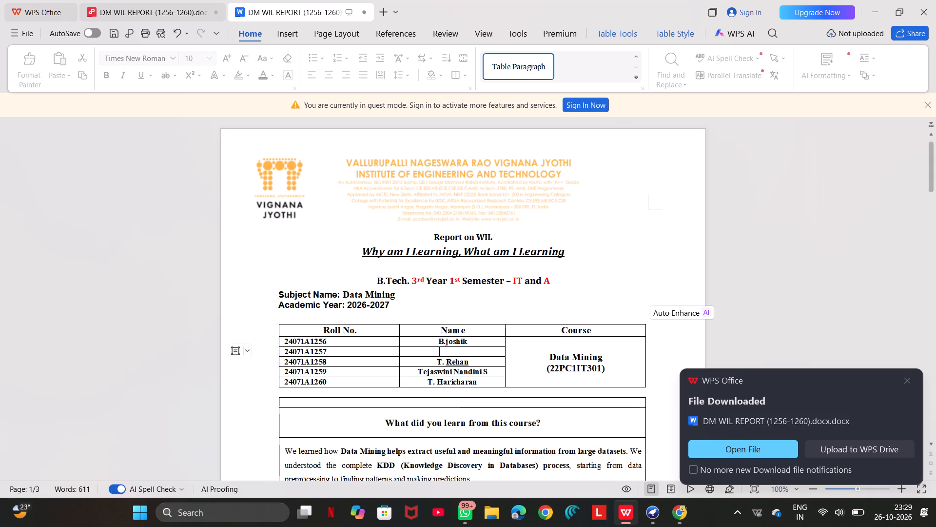
Replace the given name in the first student's row with the correct member's given name, keeping the initial B.
left_click(473, 338)
key("BackSpace")
key("BackSpace")
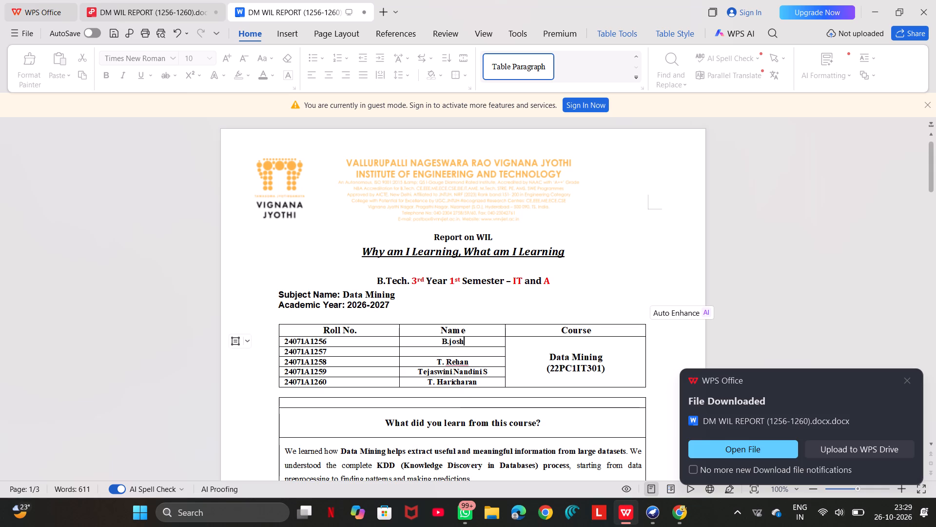
key("BackSpace")
key("BackSpace")
key("BackSpace")
key("BackSpace")
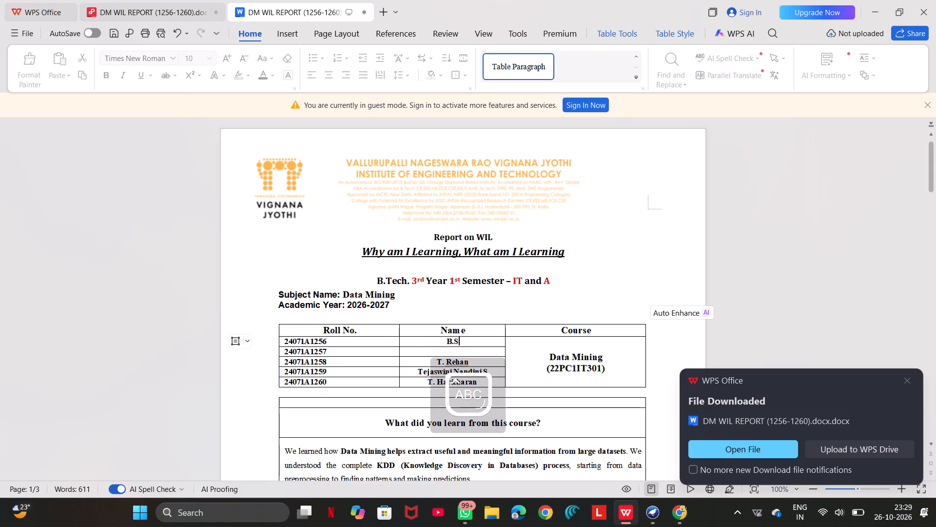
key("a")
key("BackSpace")
key("BackSpace")
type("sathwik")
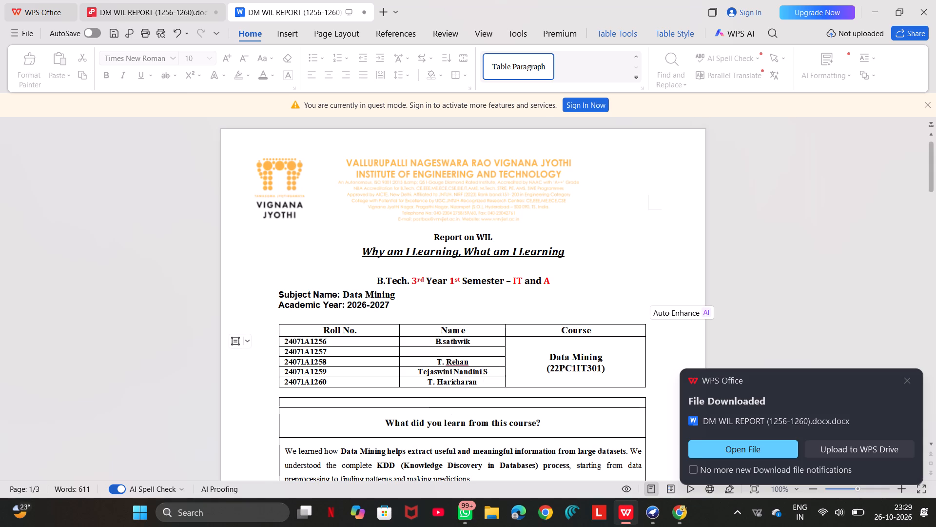
Enter the new second student's initial and given name in the empty Name cell, lined up under the first name.
left_click(453, 354)
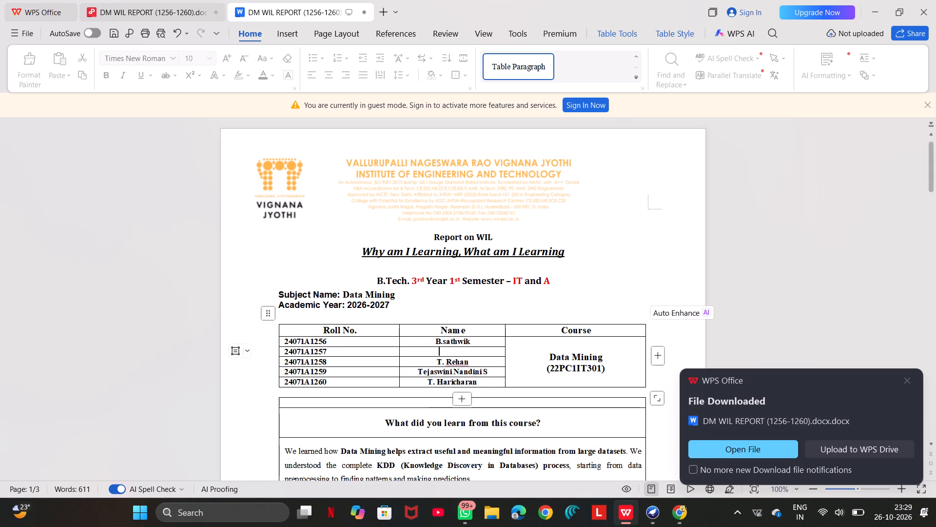
key("BackSpace")
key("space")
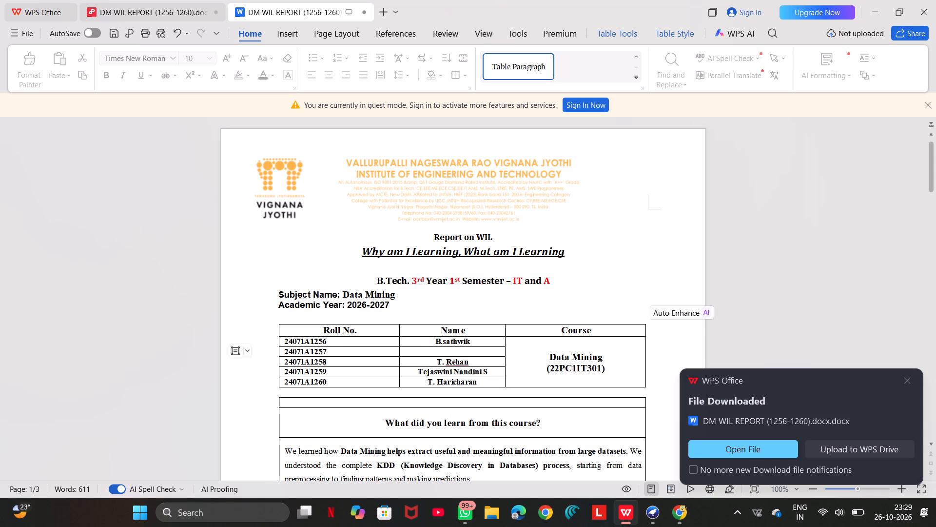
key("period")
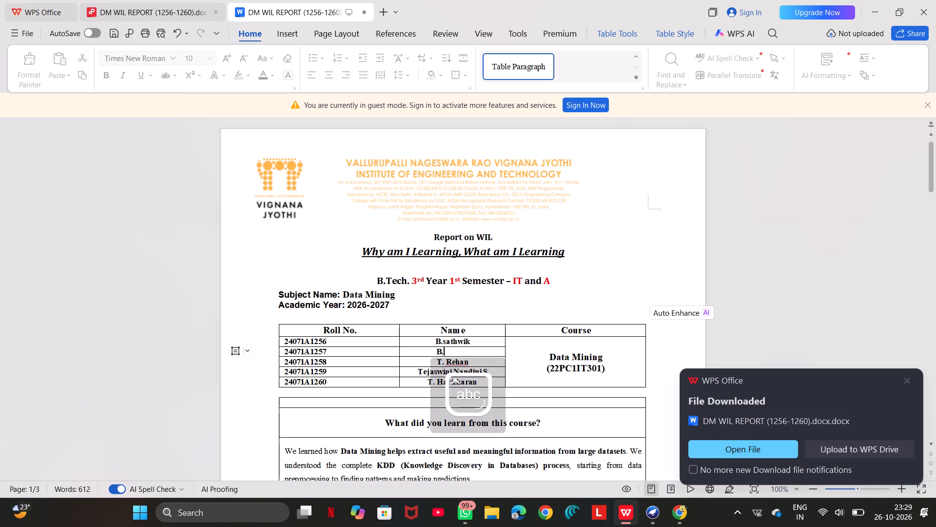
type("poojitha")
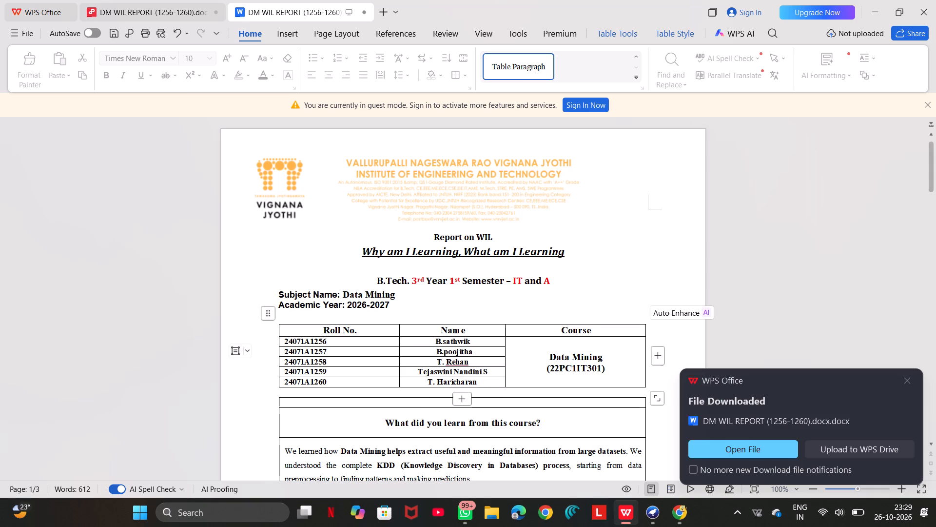
left_click(435, 352)
key("BackSpace")
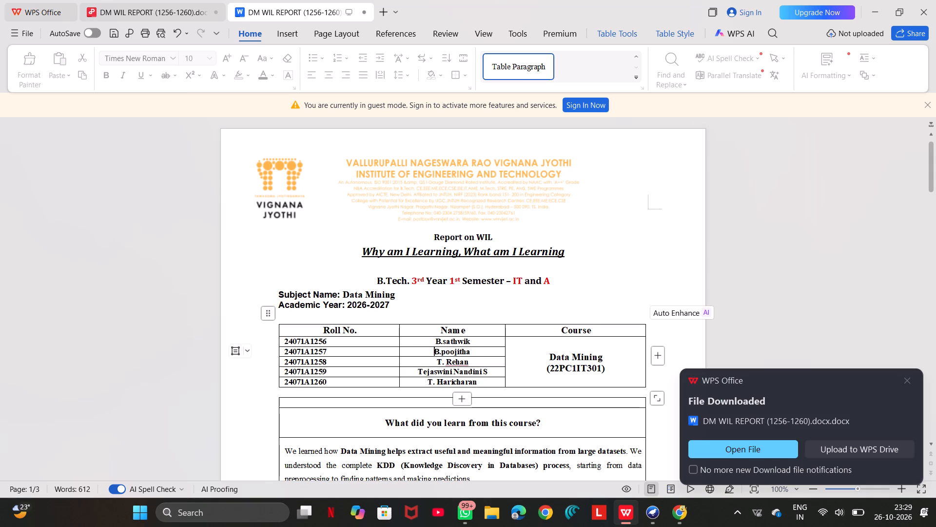
Replace the third student's name in the Name column with the new group member's initial and given name.
left_click(468, 362)
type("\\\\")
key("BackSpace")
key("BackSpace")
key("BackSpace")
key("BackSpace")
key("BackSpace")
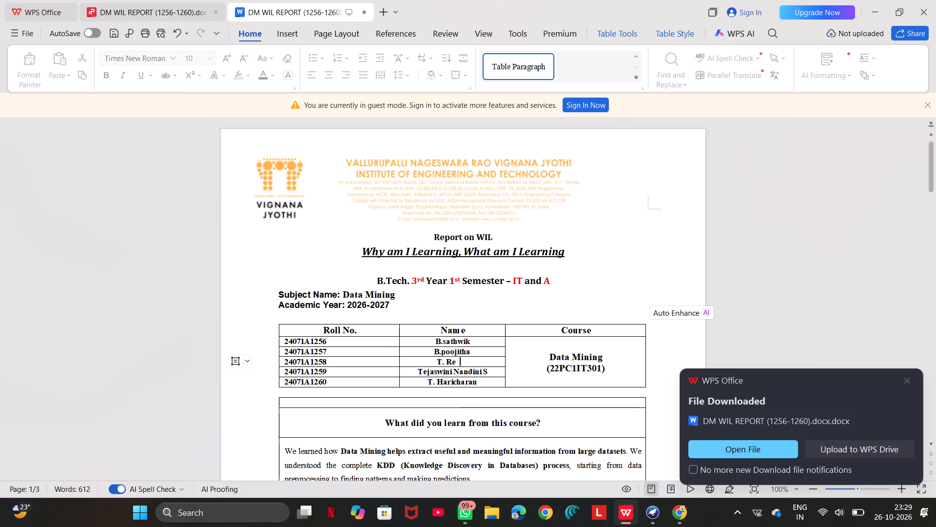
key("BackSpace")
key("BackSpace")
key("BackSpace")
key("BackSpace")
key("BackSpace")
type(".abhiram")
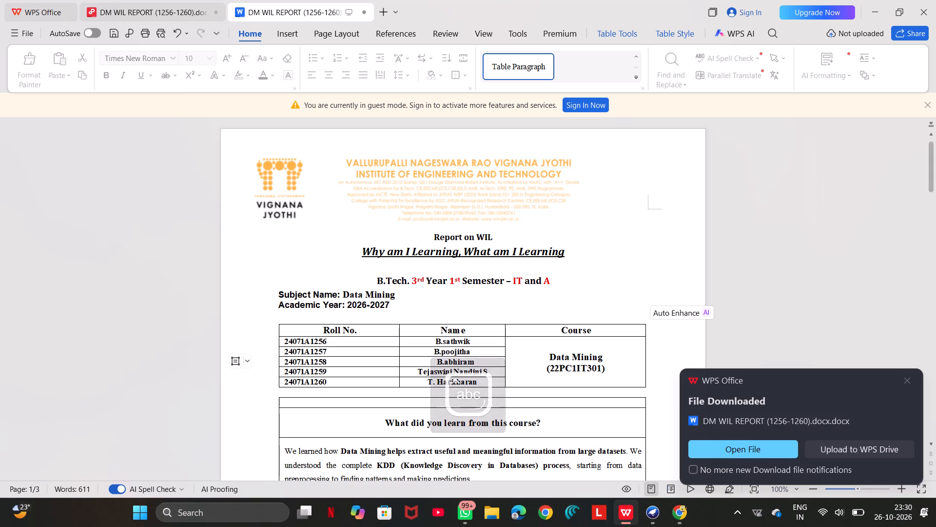
left_click_drag(429, 363, 435, 363)
key("BackSpace")
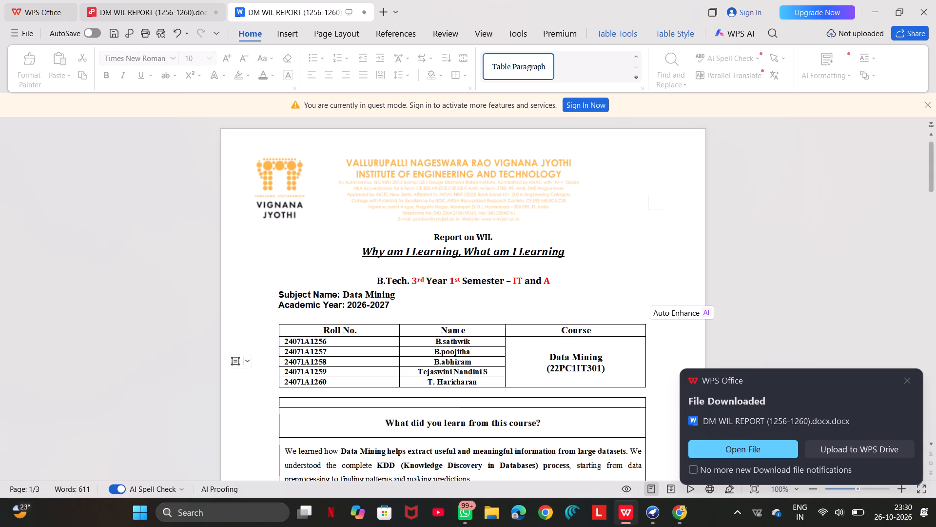
Replace the fourth student's name in the Name column with the new group member's initial and given name.
left_click(490, 371)
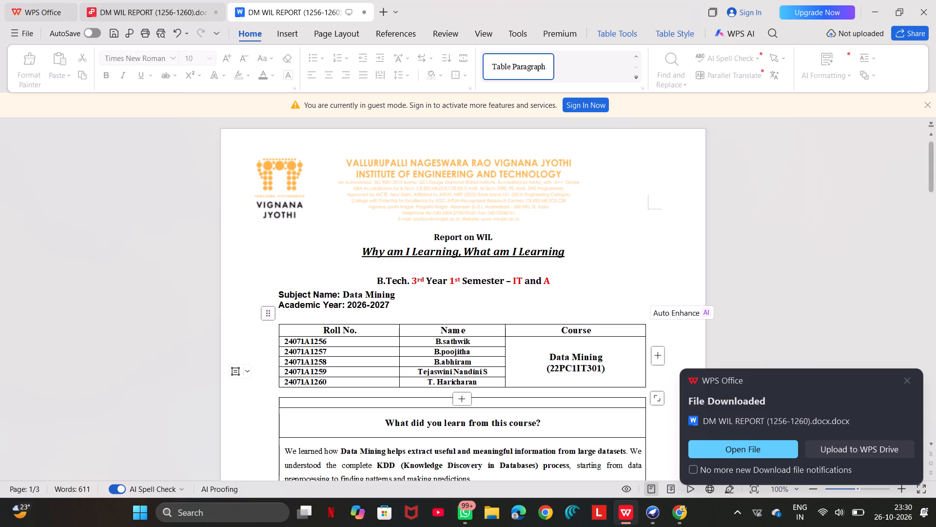
key("BackSpace")
key("BackSpace")
key("BackSpace")
key("BackSpace")
key("BackSpace")
key("BackSpace")
key("BackSpace")
key("BackSpace")
key("BackSpace")
key("BackSpace")
key("BackSpace")
key("BackSpace")
key("BackSpace")
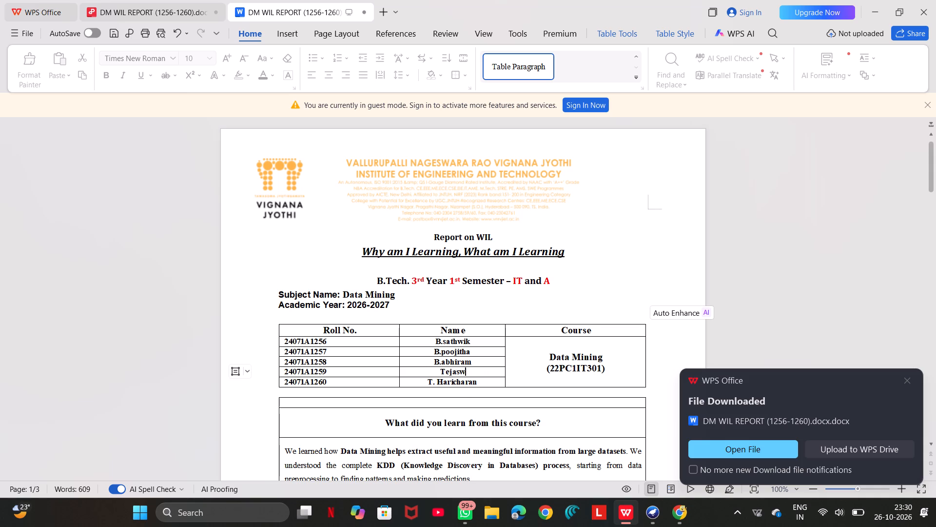
key("BackSpace")
key("BackSpace")
key("BackSpace")
key("BackSpace")
key("BackSpace")
key("BackSpace")
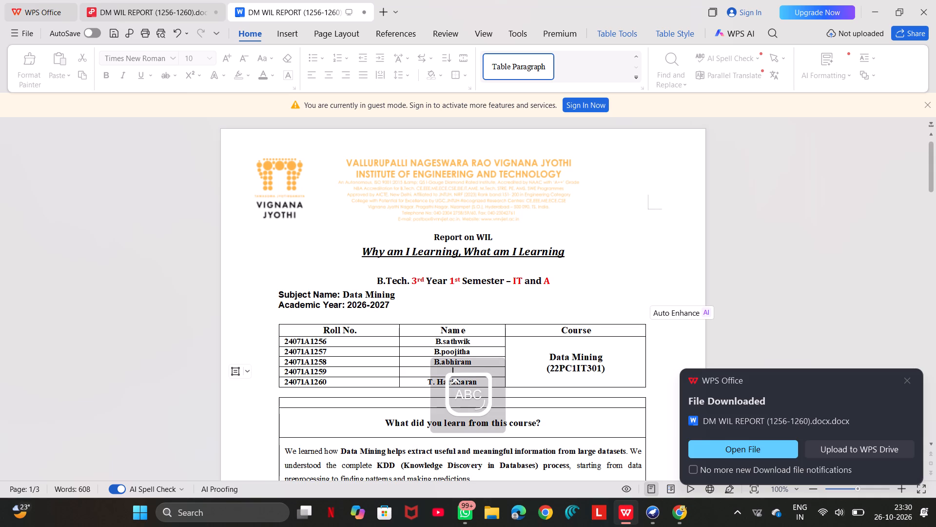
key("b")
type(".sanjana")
Reset the fourth student's name indent and pad it with spaces so its start lines up with the names above.
left_click(419, 373)
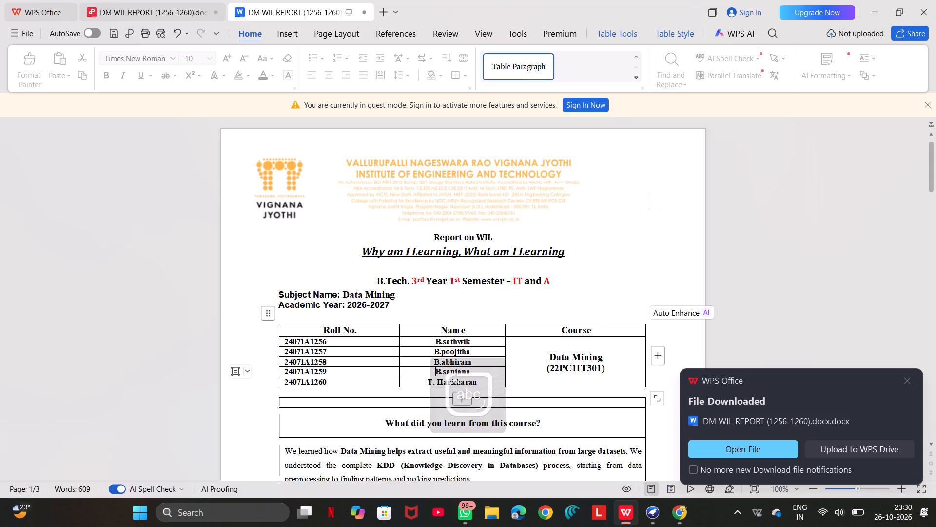
key("BackSpace")
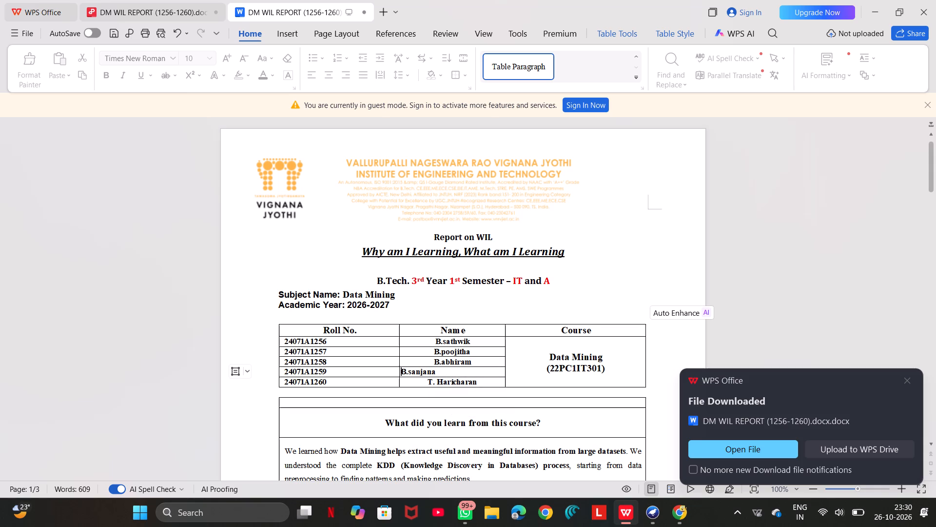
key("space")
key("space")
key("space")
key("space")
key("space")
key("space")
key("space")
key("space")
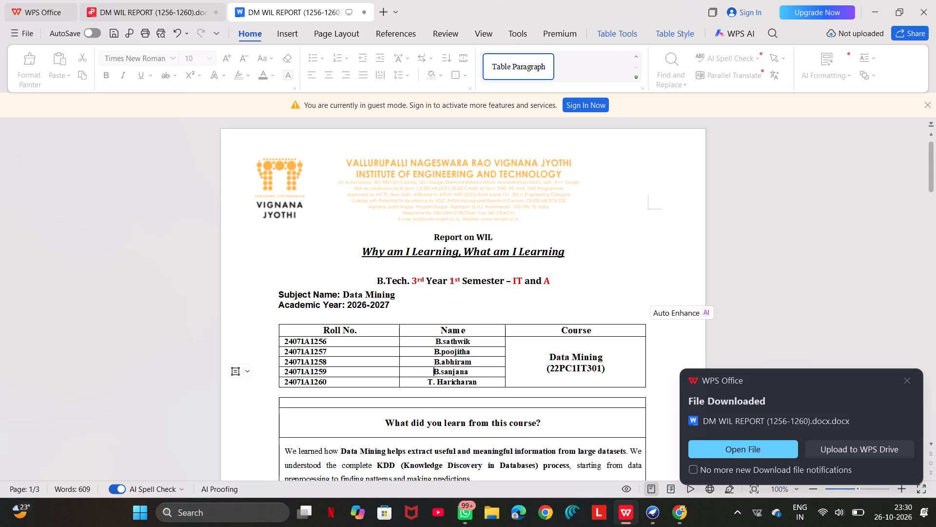
Replace the fifth student's name in the Name column with the new group member's initial and given name.
left_click(480, 384)
key("BackSpace")
key("BackSpace")
key("BackSpace")
key("BackSpace")
key("BackSpace")
key("BackSpace")
key("BackSpace")
key("BackSpace")
key("BackSpace")
key("BackSpace")
key("BackSpace")
key("BackSpace")
key("BackSpace")
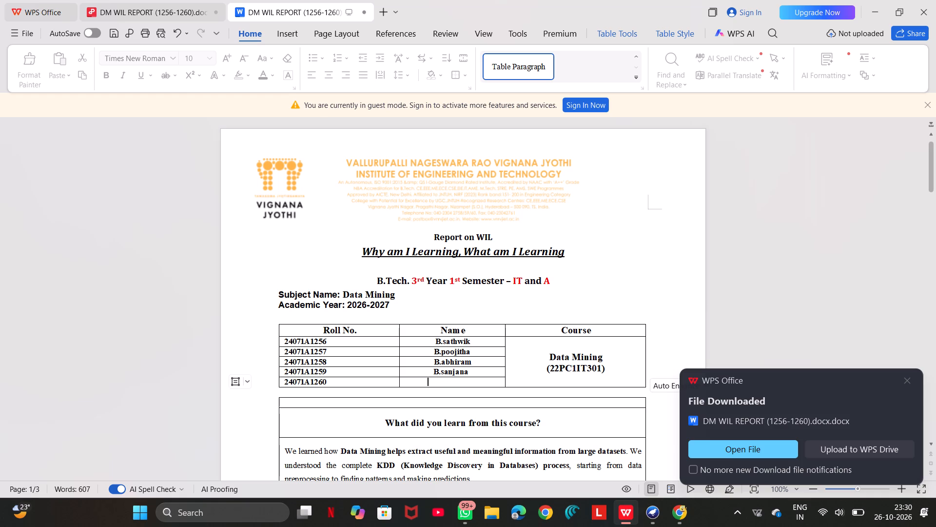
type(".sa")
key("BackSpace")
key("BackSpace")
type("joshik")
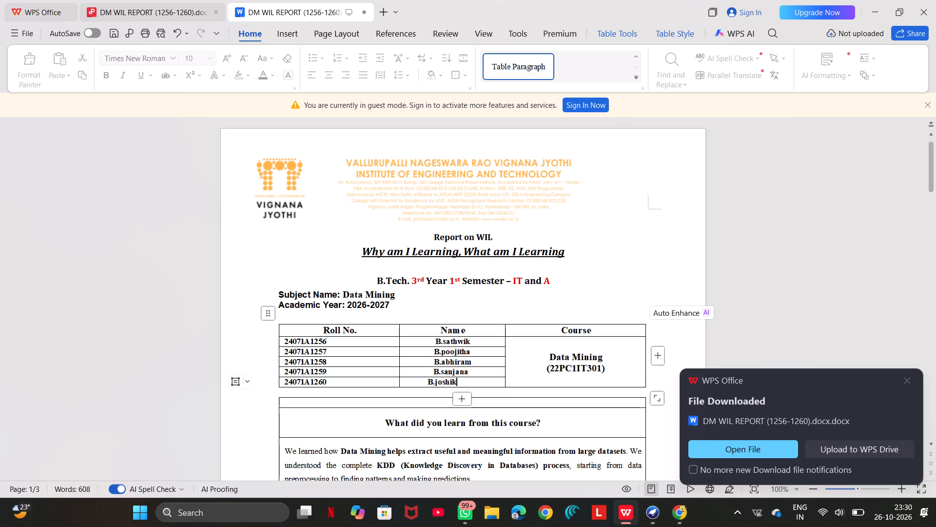
Reset the fifth student's name indent and pad it with spaces so its start lines up with the names above.
left_click(428, 383)
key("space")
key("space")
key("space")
key("BackSpace")
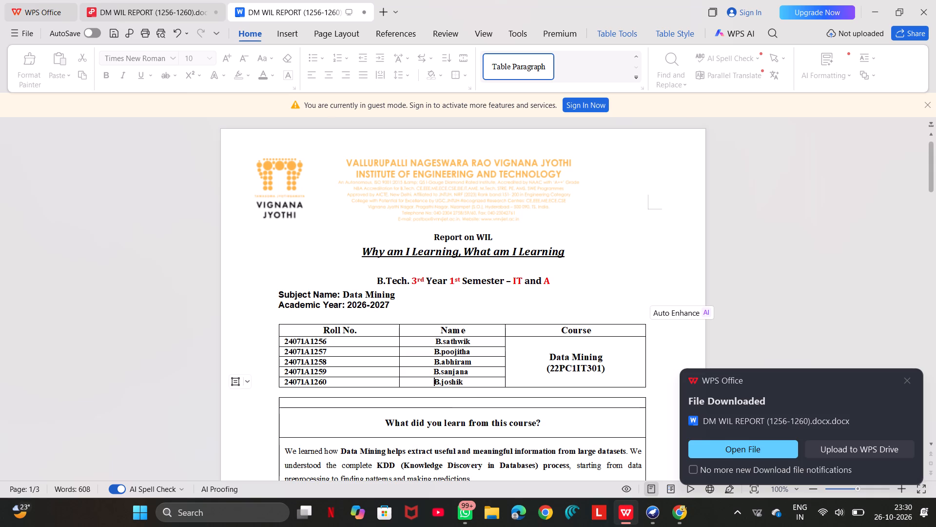
key("BackSpace")
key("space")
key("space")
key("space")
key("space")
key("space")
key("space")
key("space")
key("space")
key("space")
key("BackSpace")
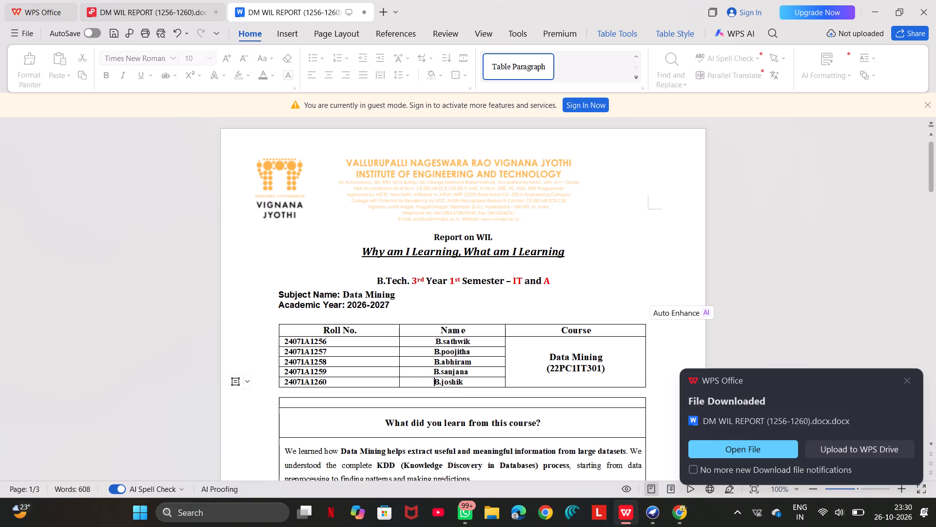
Reset the first student's name indent and pad it with spaces so its start lines up with the names below.
left_click(435, 345)
key("BackSpace")
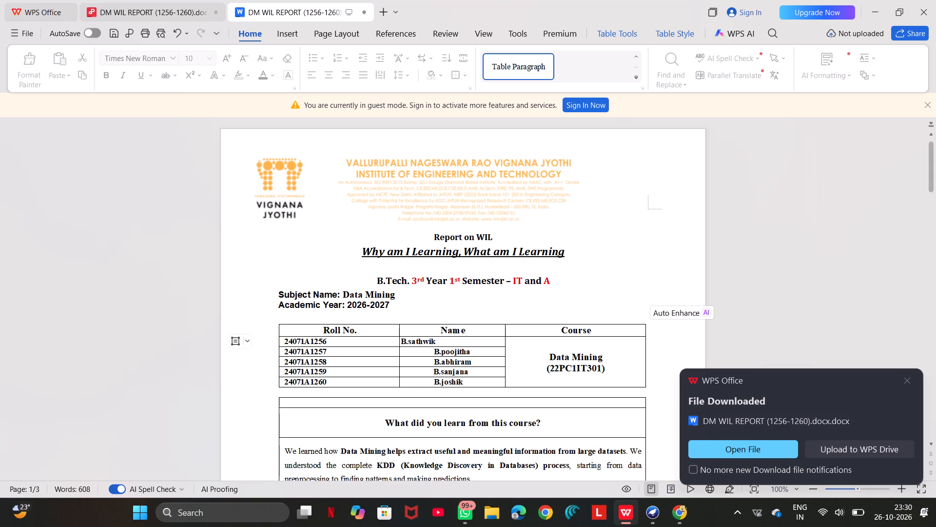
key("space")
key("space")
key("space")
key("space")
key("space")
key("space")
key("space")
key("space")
Change the second-to-last digit of the first four roll numbers to 0 and of the fifth to 1.
left_click(323, 341)
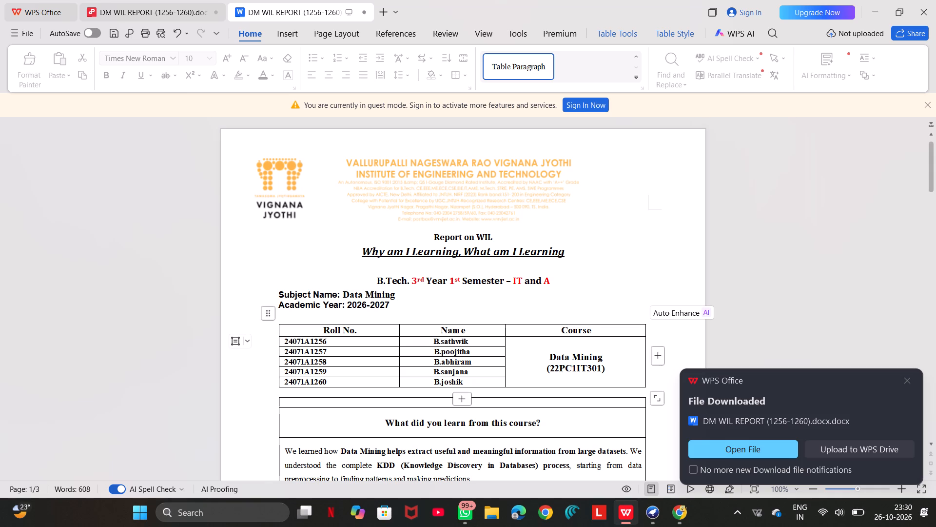
key("BackSpace")
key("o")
key("BackSpace")
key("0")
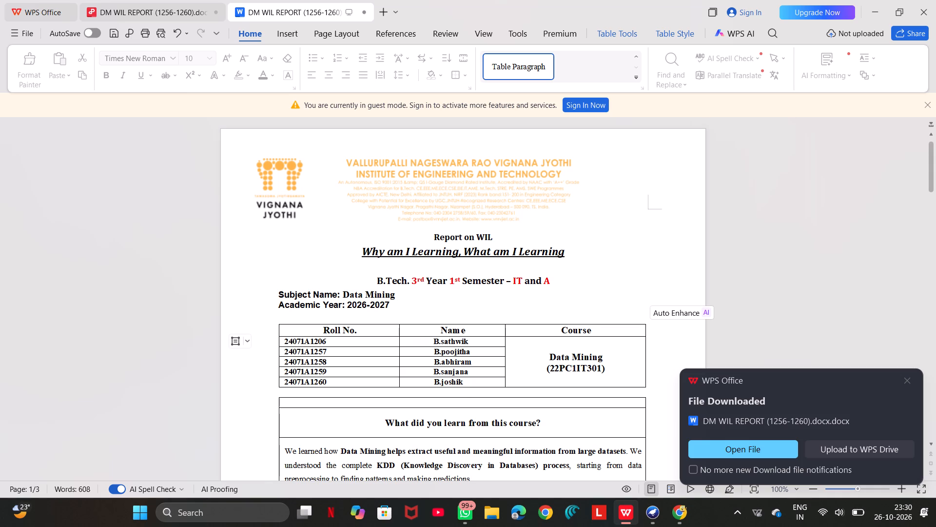
left_click(323, 354)
key("BackSpace")
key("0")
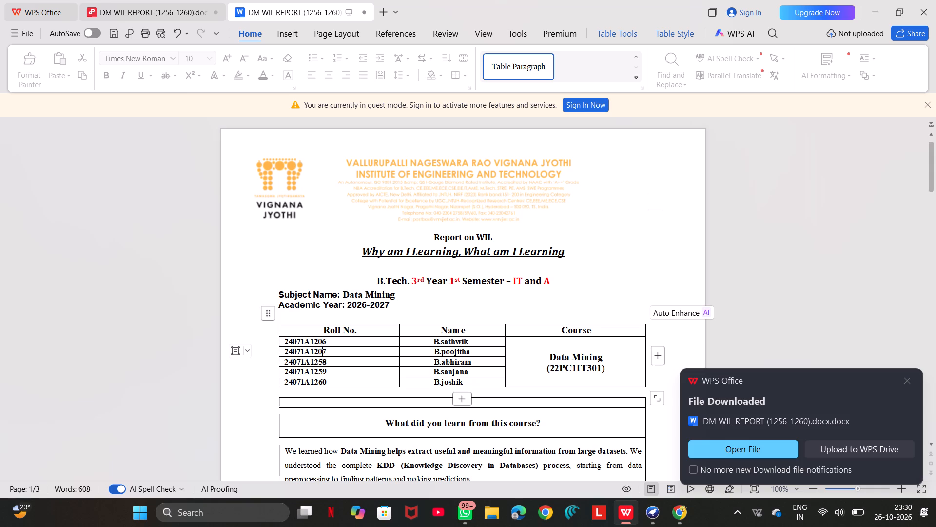
left_click(321, 361)
key("BackSpace")
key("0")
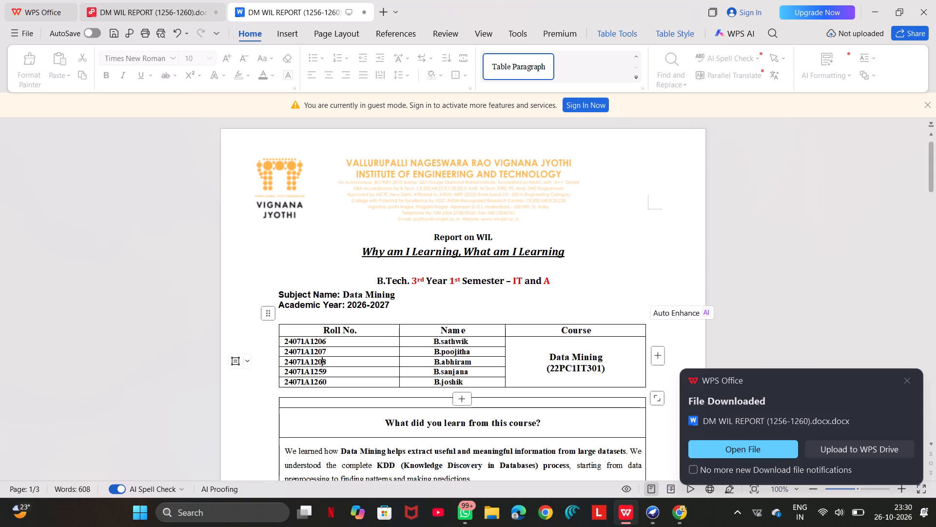
left_click(320, 369)
key("BackSpace")
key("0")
left_click(323, 384)
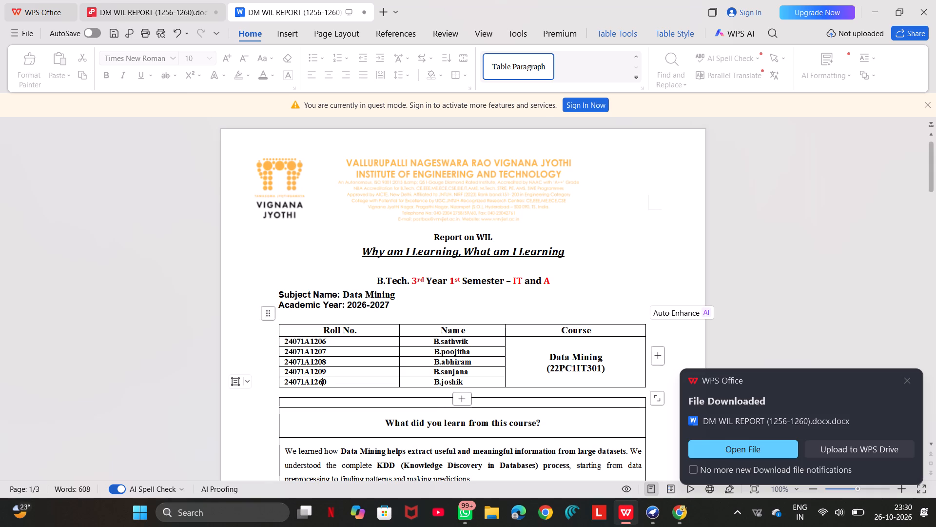
key("BackSpace")
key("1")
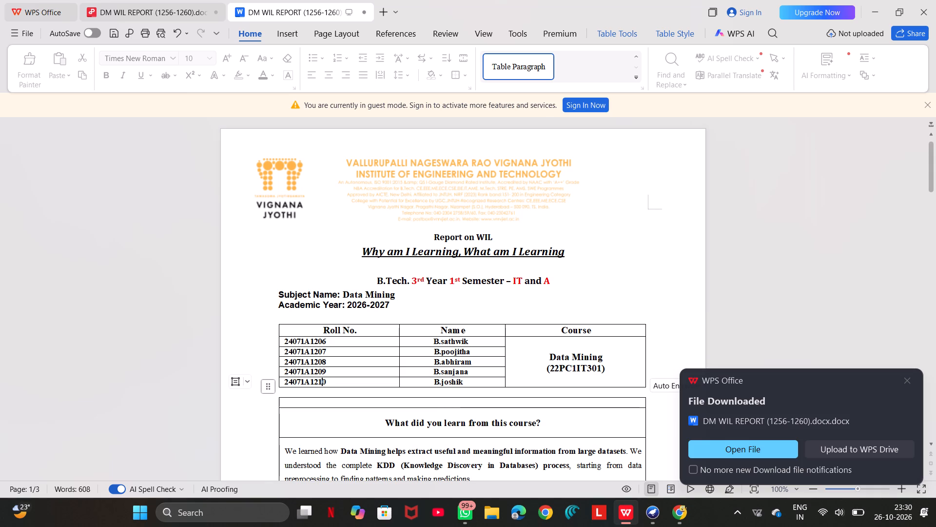
Look through the report's remaining pages and return to the student table on the first page.
scroll(569, 251, "down", 2)
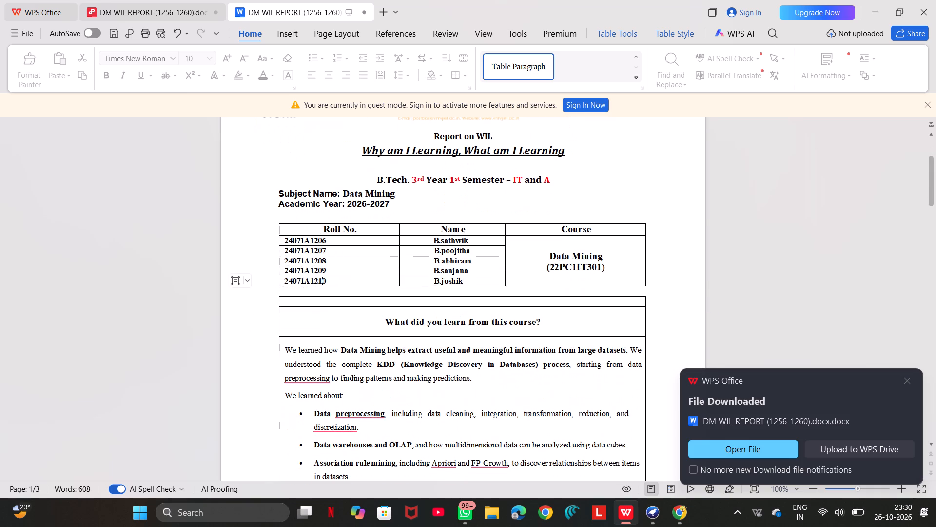
scroll(622, 305, "down", 2)
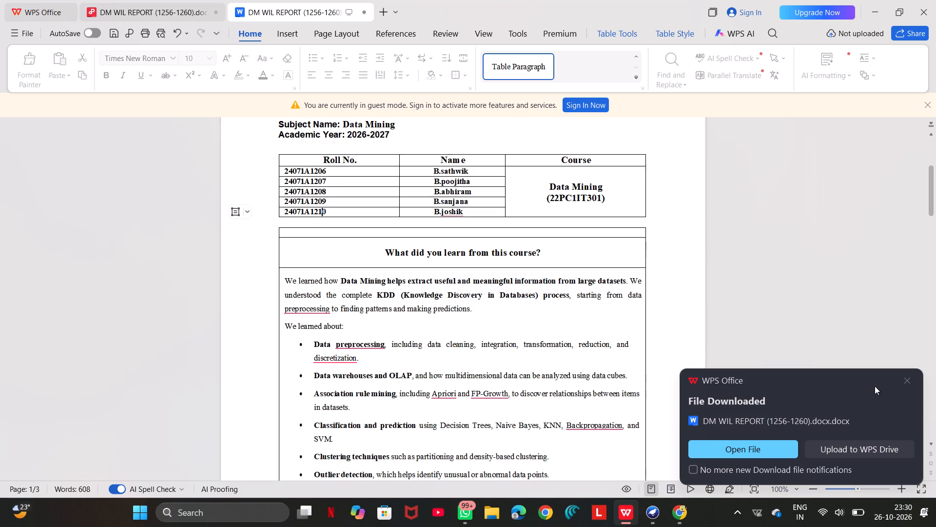
scroll(528, 261, "down", 17)
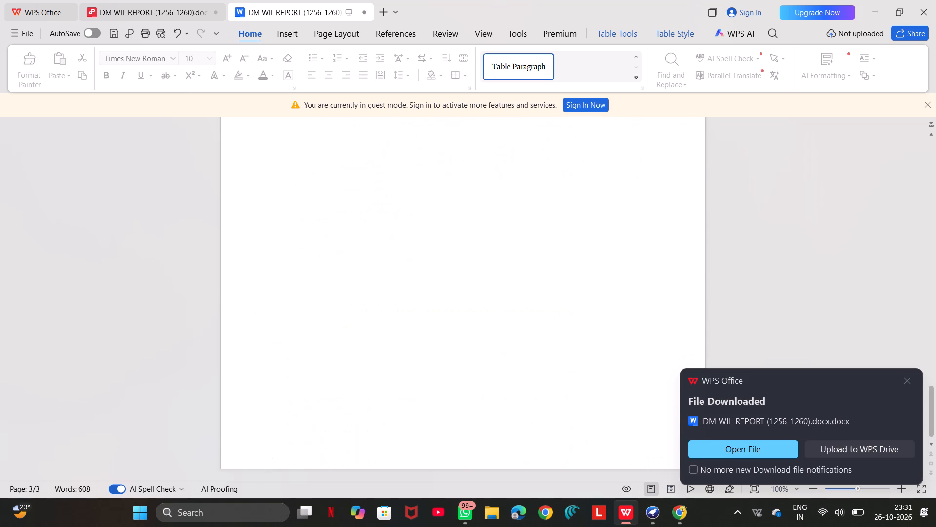
scroll(528, 261, "up", 13)
scroll(528, 261, "up", 11)
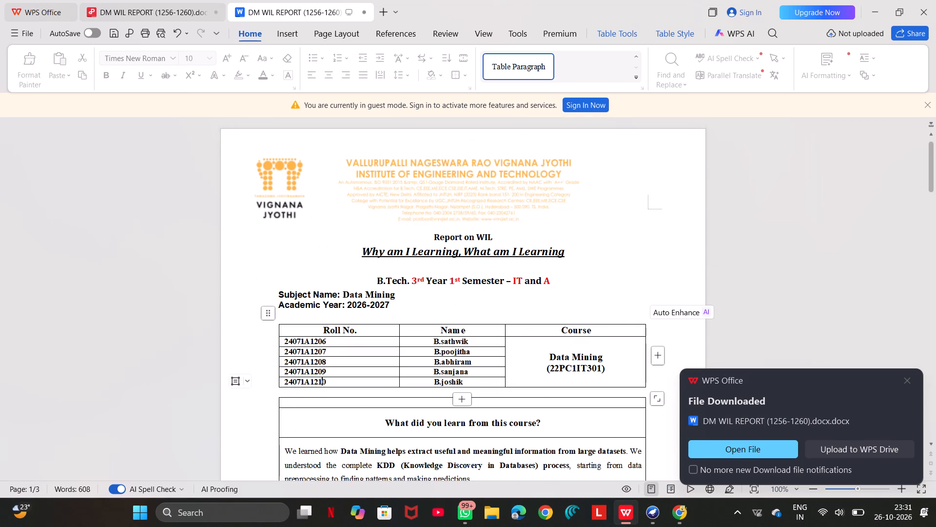
left_click(364, 383)
Start saving a copy of the report with the file name DM WIL REPORT (1206-1210).docx.
left_click(16, 27)
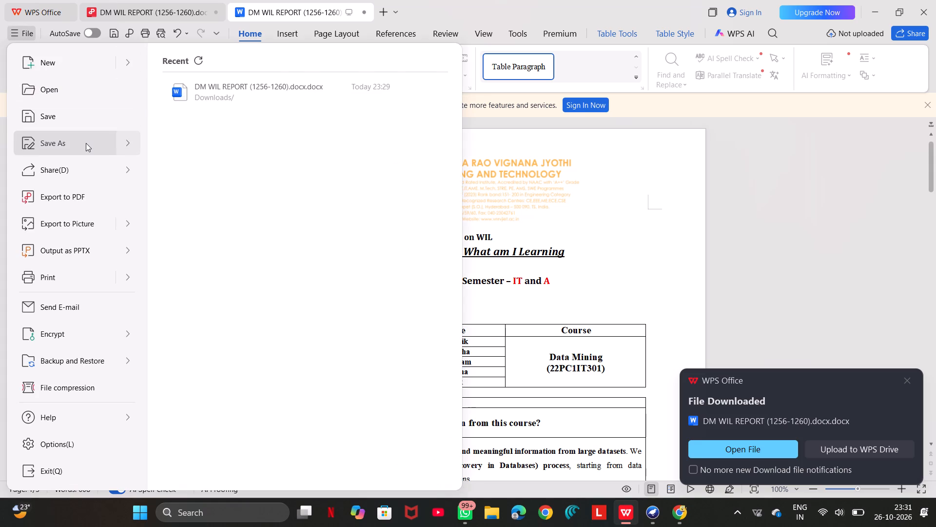
left_click(86, 143)
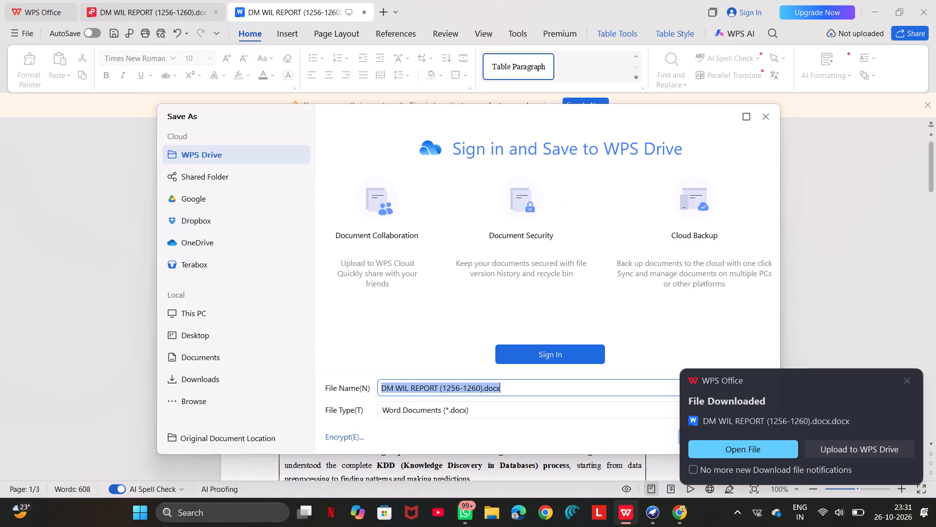
left_click(503, 388)
left_click(456, 386)
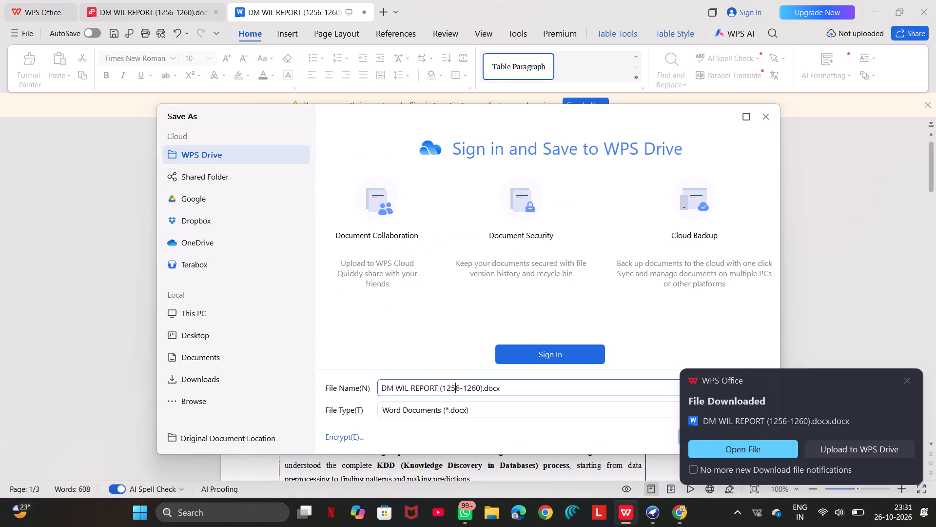
key("BackSpace")
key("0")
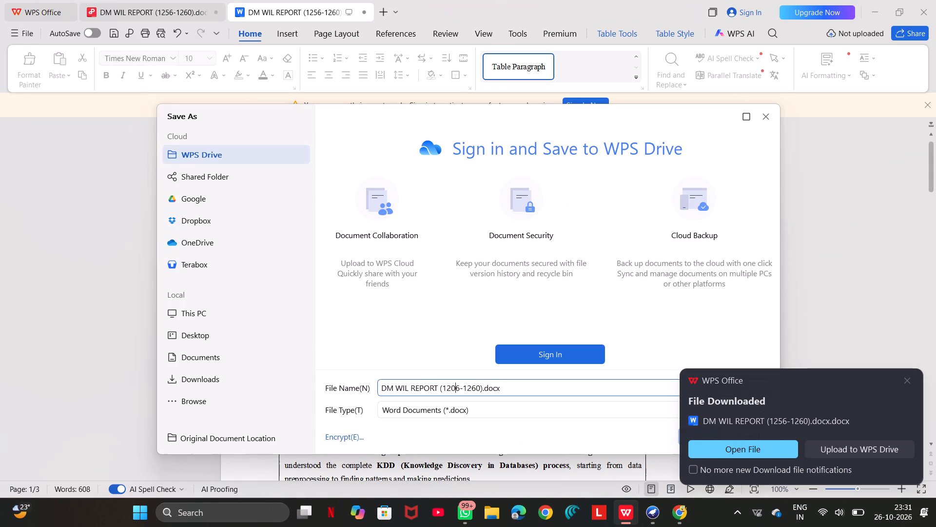
left_click(474, 388)
left_click(474, 388)
key("BackSpace")
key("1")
Dismiss the download notification and save the copy as a Word document (*.docx) in the Downloads folder.
left_click(907, 379)
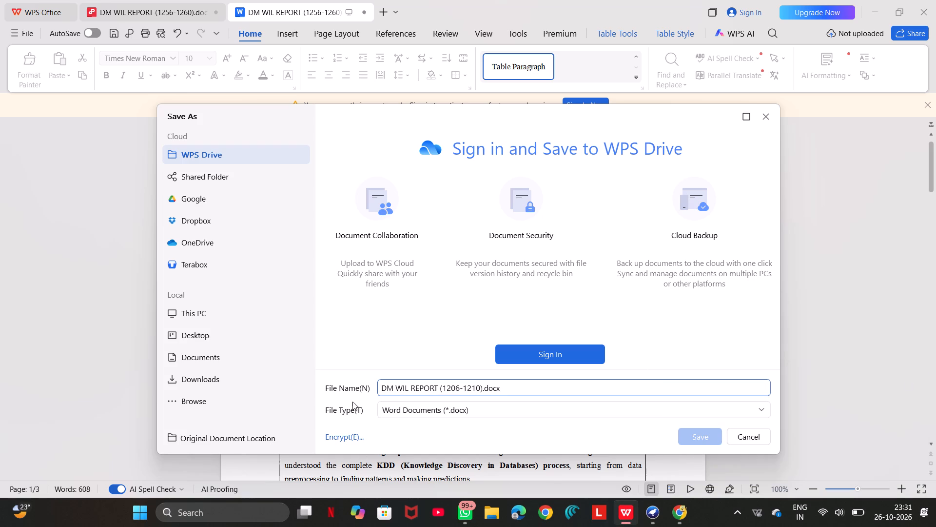
left_click(483, 409)
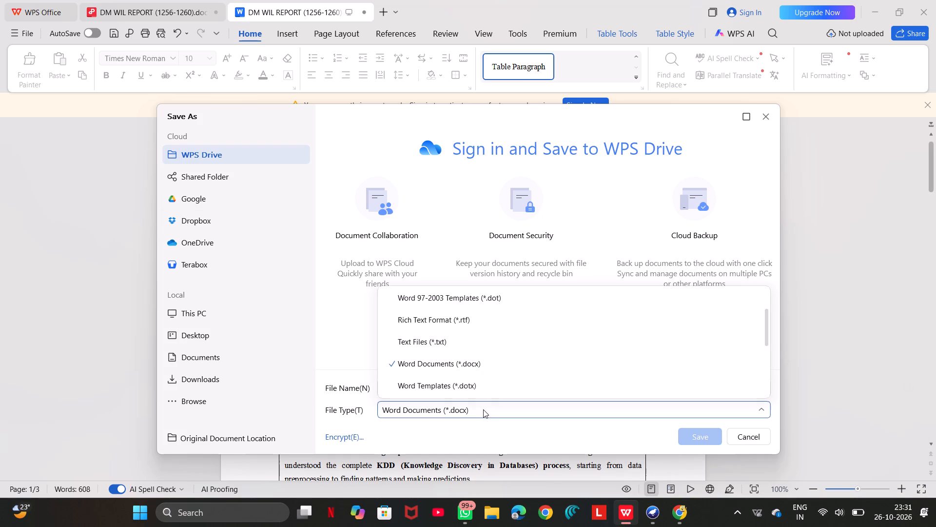
left_click(468, 367)
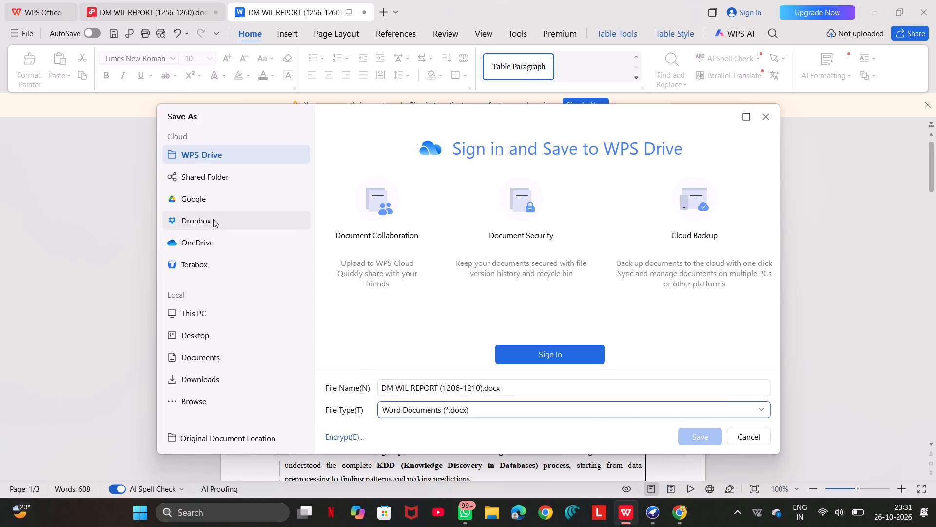
left_click(214, 319)
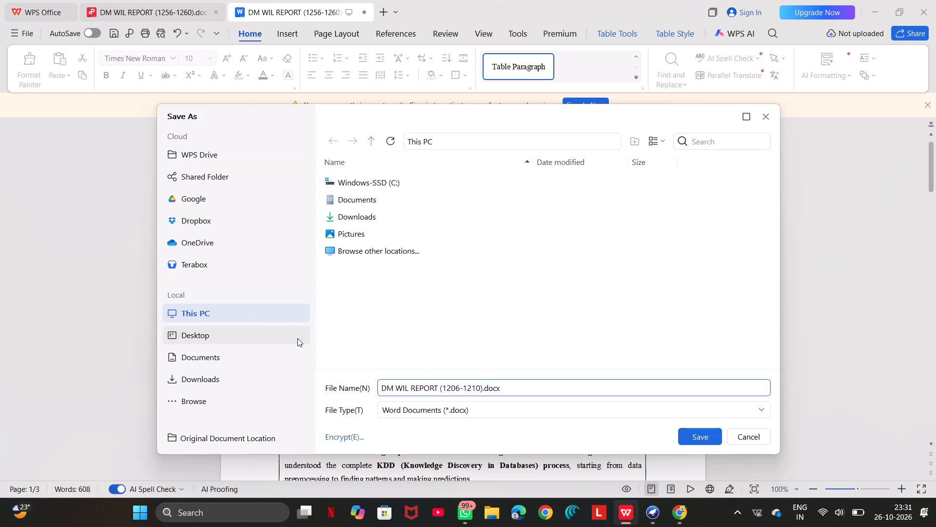
left_click(346, 219)
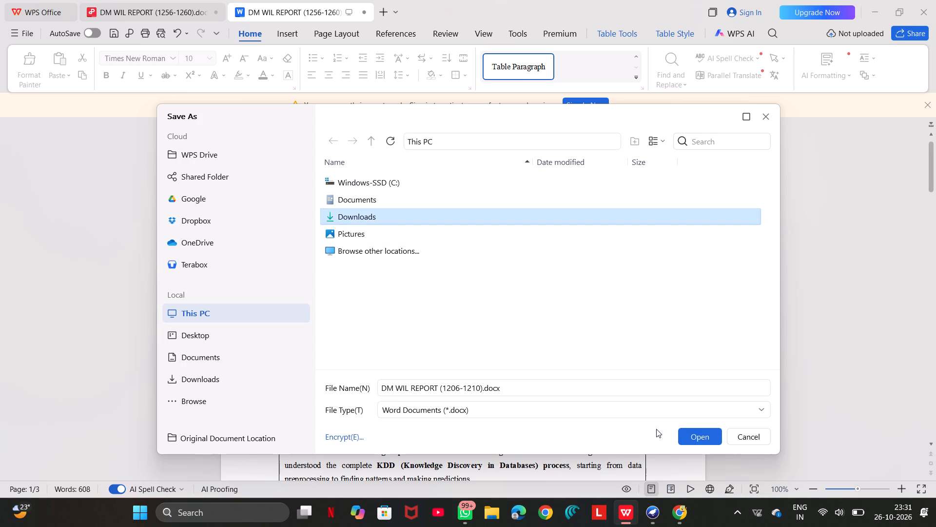
left_click(696, 435)
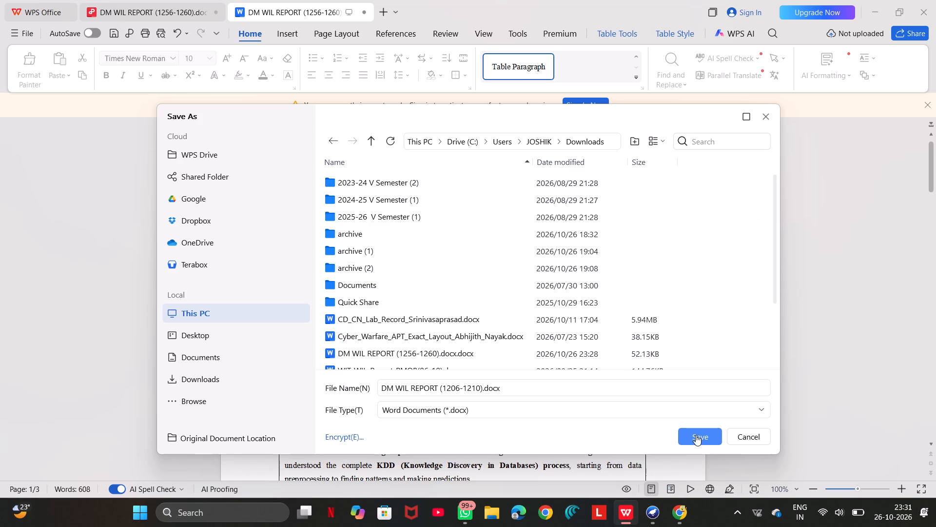
left_click(687, 434)
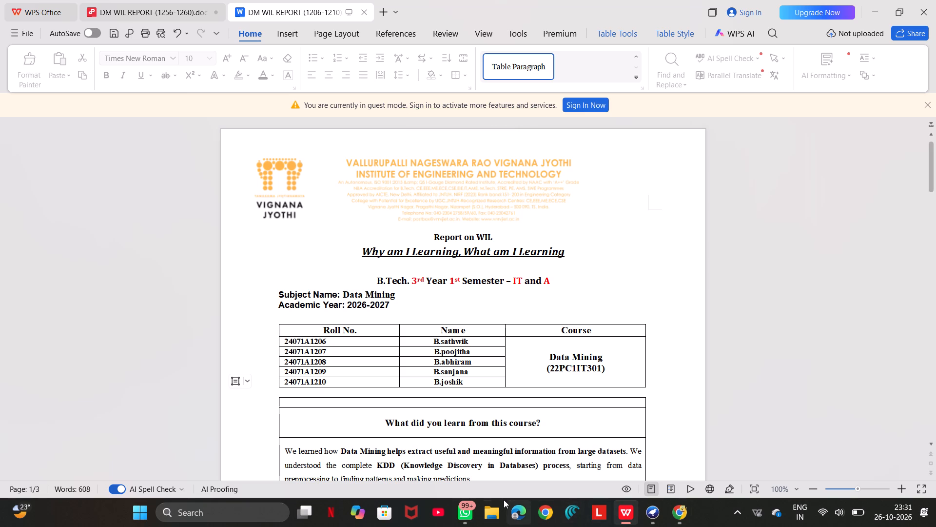
Switch to Chrome, replace the old conversion tab with a new one, search for word to pdf, and open iLovePDF's Word to PDF converter.
left_click(680, 521)
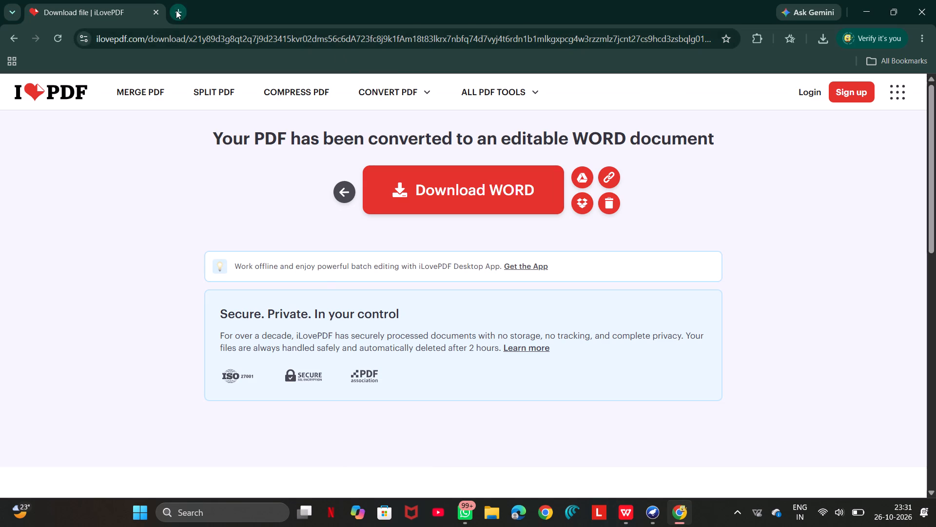
left_click(176, 10)
left_click(157, 11)
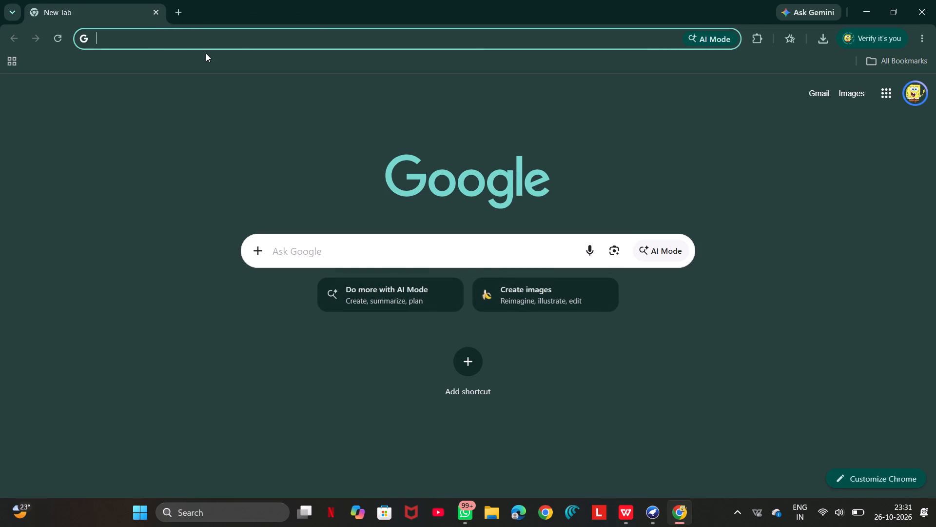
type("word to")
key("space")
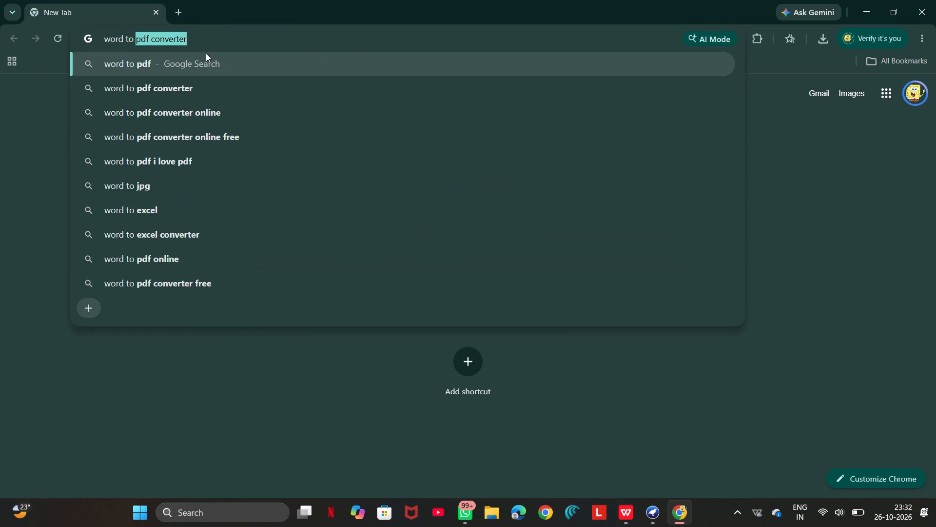
left_click(195, 59)
left_click(197, 206)
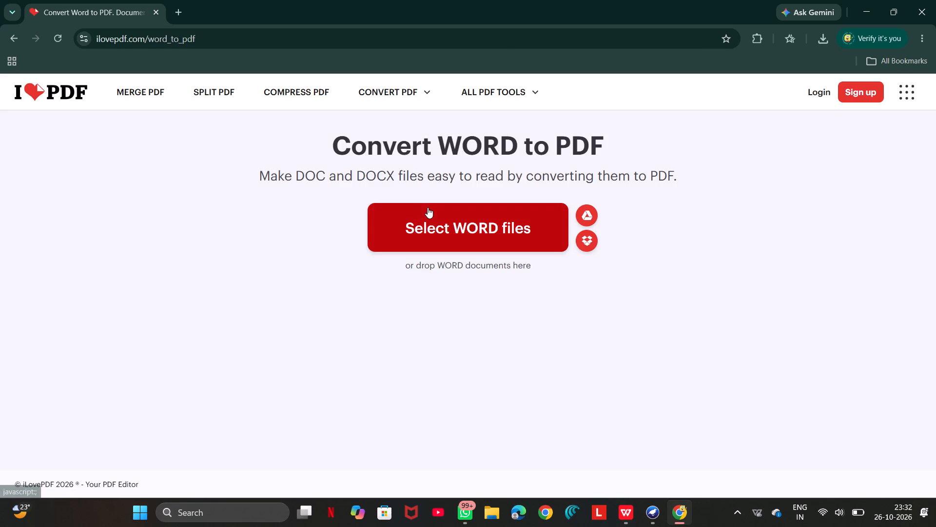
Convert DM WIL REPORT (1206-1210) from the Downloads folder to PDF and download the converted file.
left_click(428, 207)
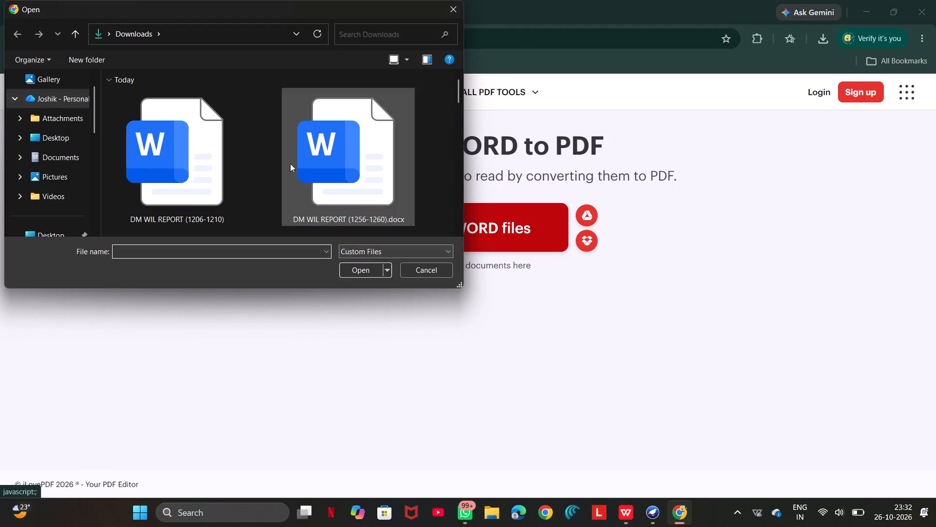
left_click(221, 197)
left_click(357, 271)
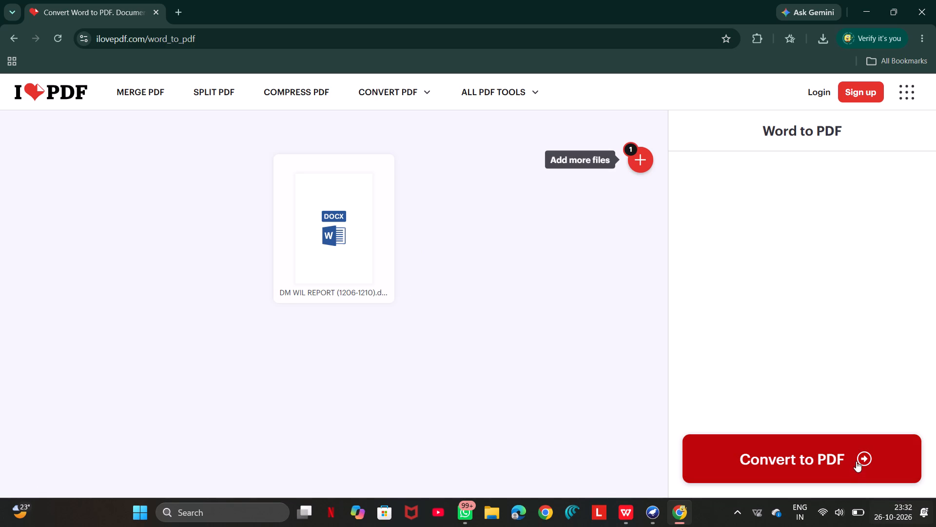
left_click(856, 461)
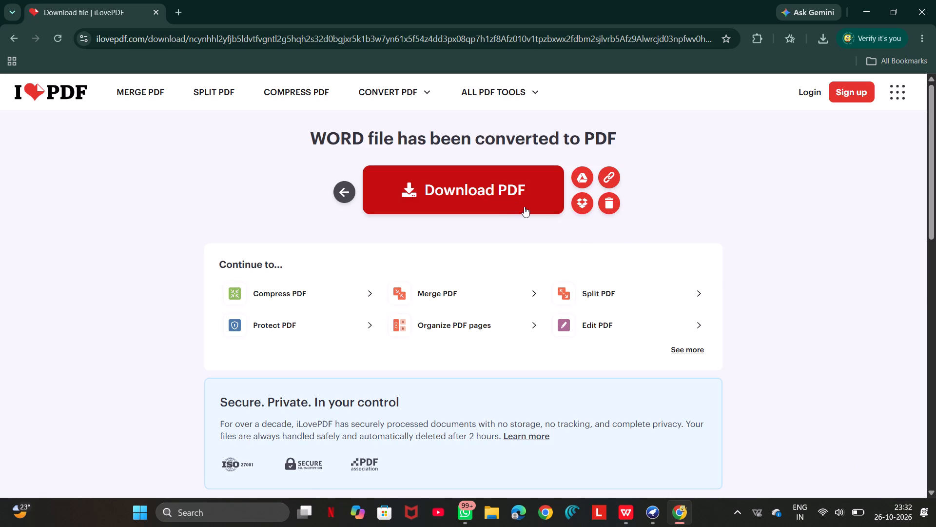
left_click(505, 195)
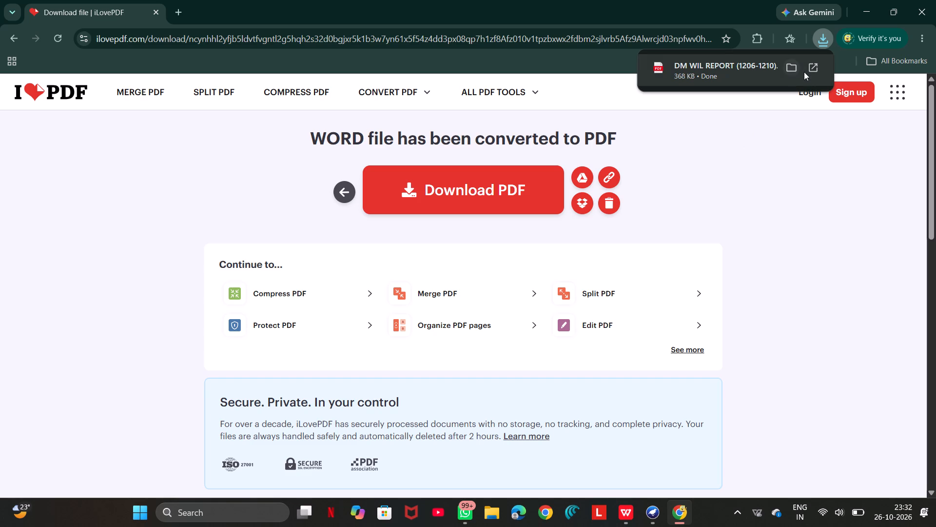
Show the converted DM WIL REPORT (1206-1210) PDF in File Explorer and go to the Downloads folder.
left_click(795, 68)
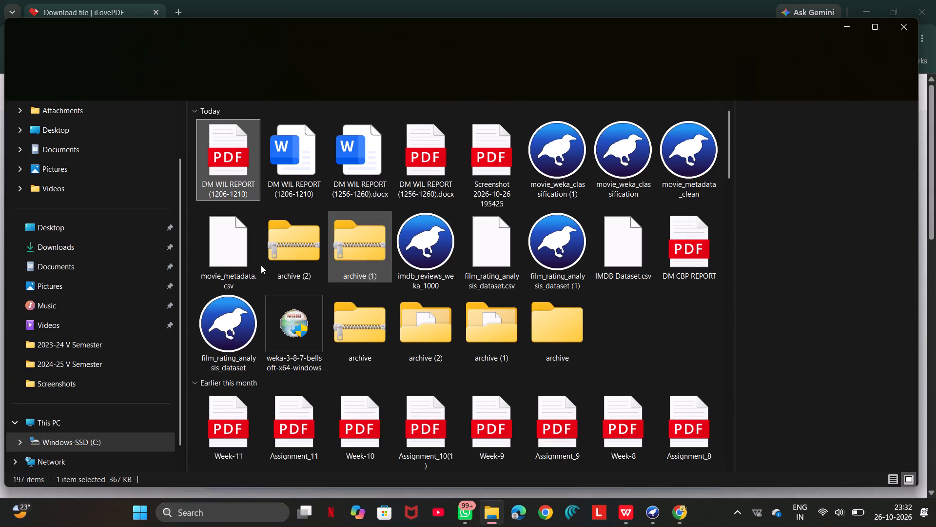
left_click(64, 253)
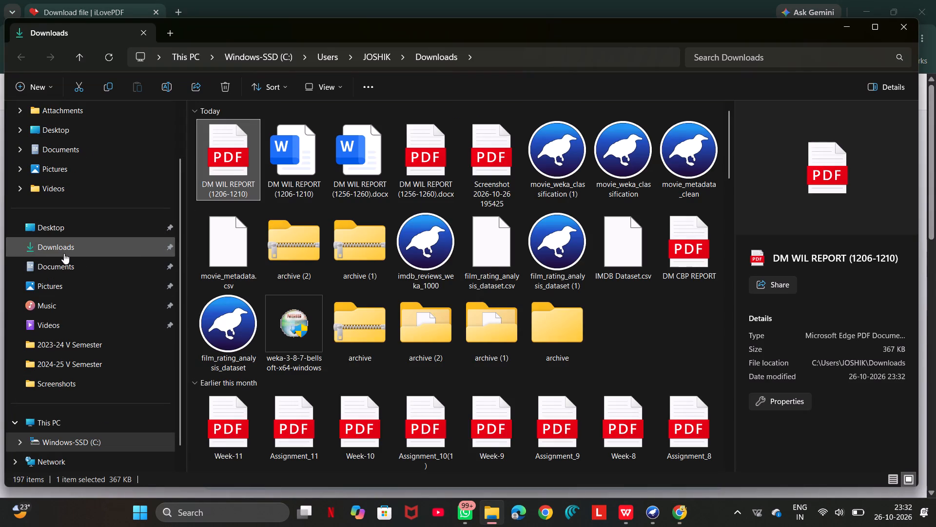